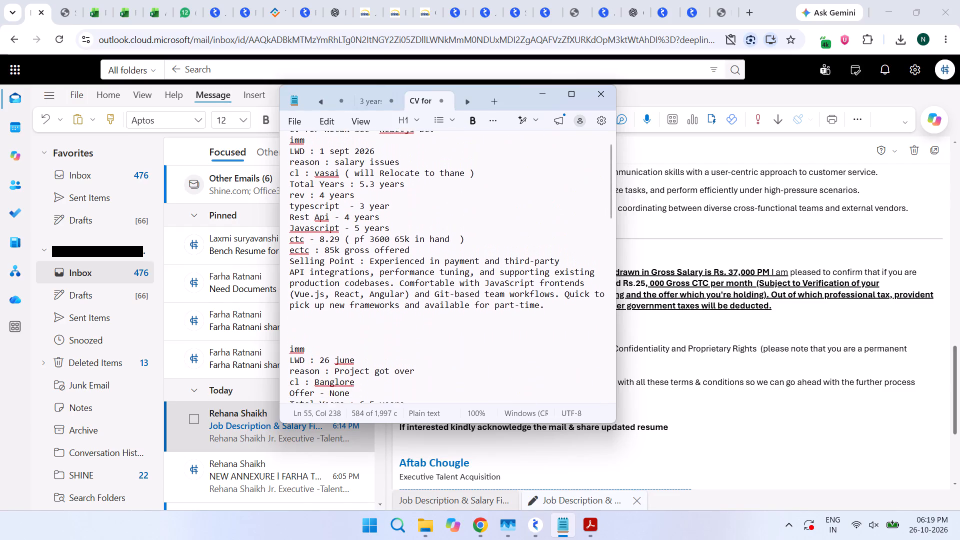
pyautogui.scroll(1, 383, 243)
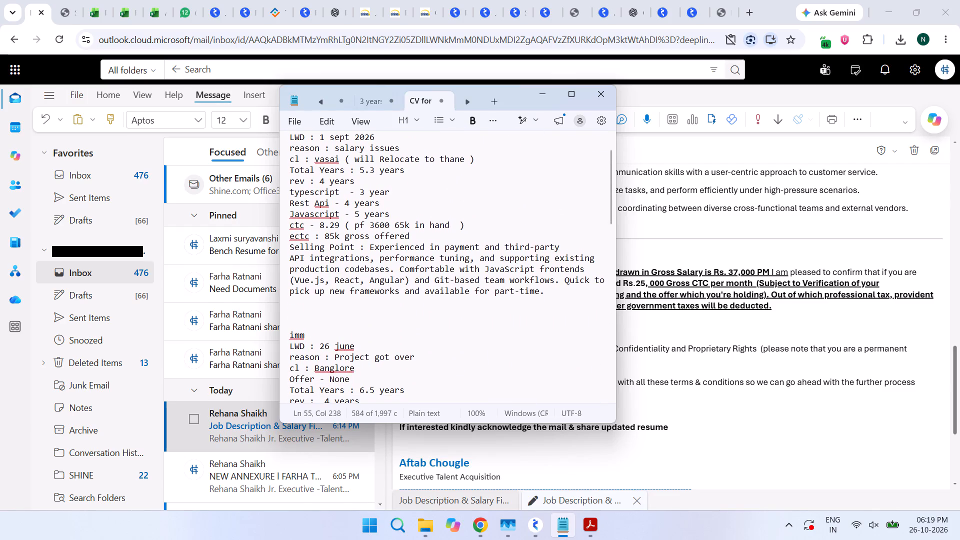
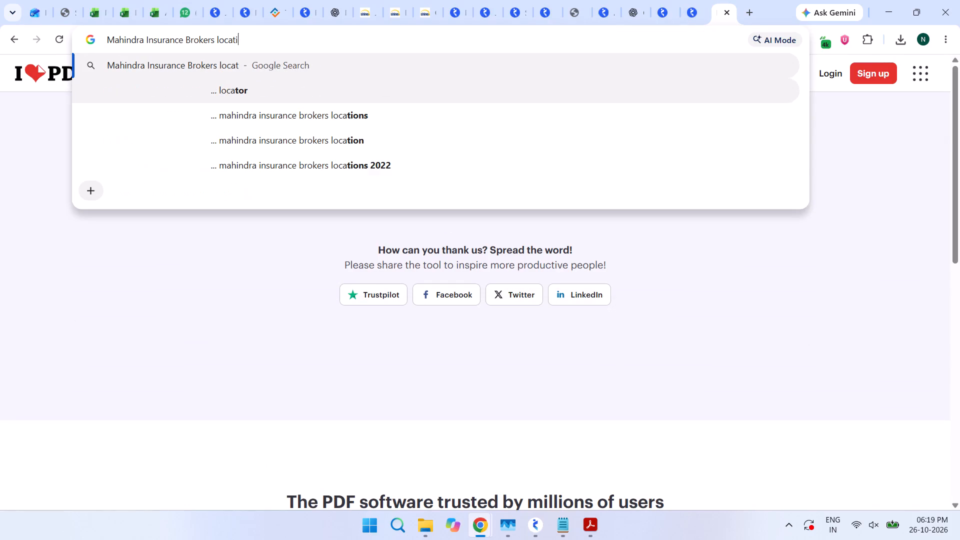
# Search Google for "Mahindra Insurance Brokers location" and look over the business listings.
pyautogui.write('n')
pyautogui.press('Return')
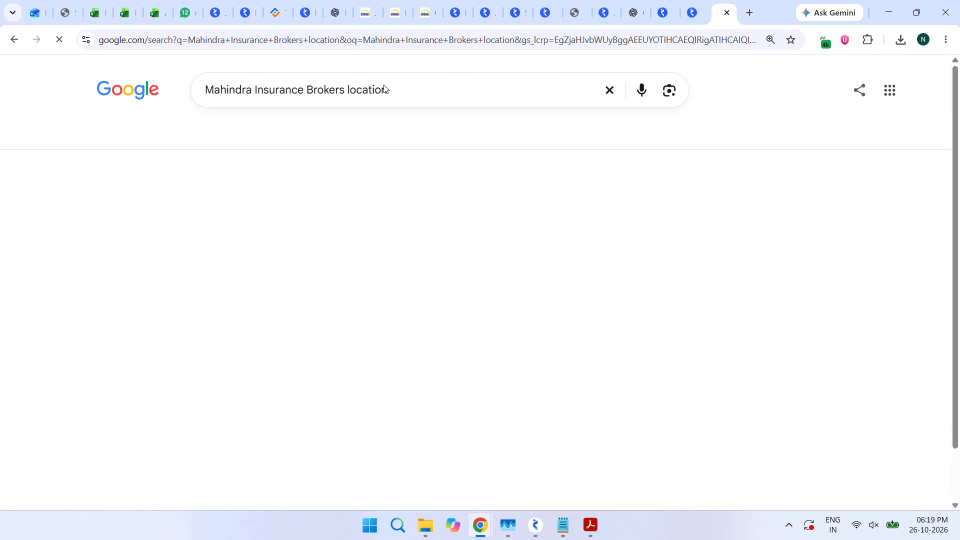
pyautogui.scroll(-1, 362, 262)
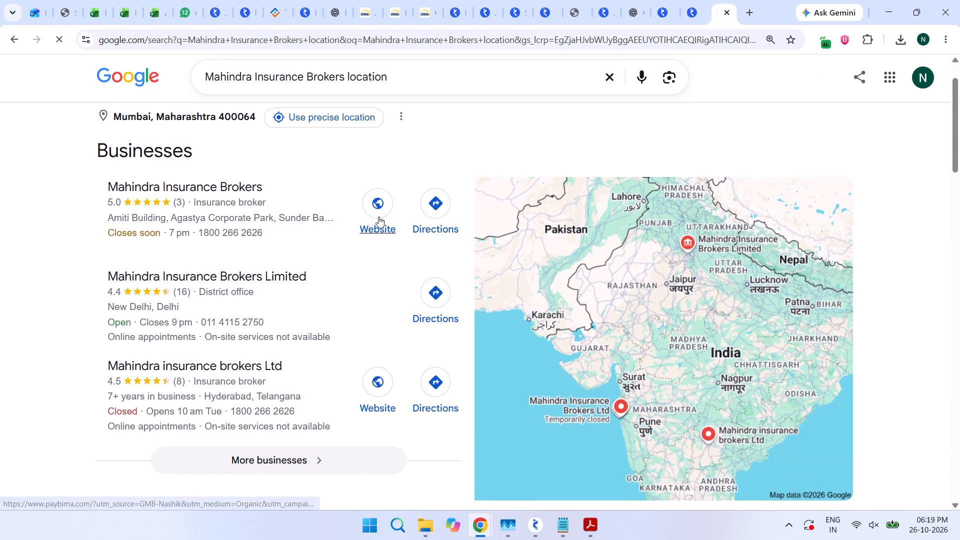
pyautogui.scroll(1, 440, 81)
# Refine the search to the suggested query "mahindra insurance brokers kurla address".
pyautogui.click(433, 75)
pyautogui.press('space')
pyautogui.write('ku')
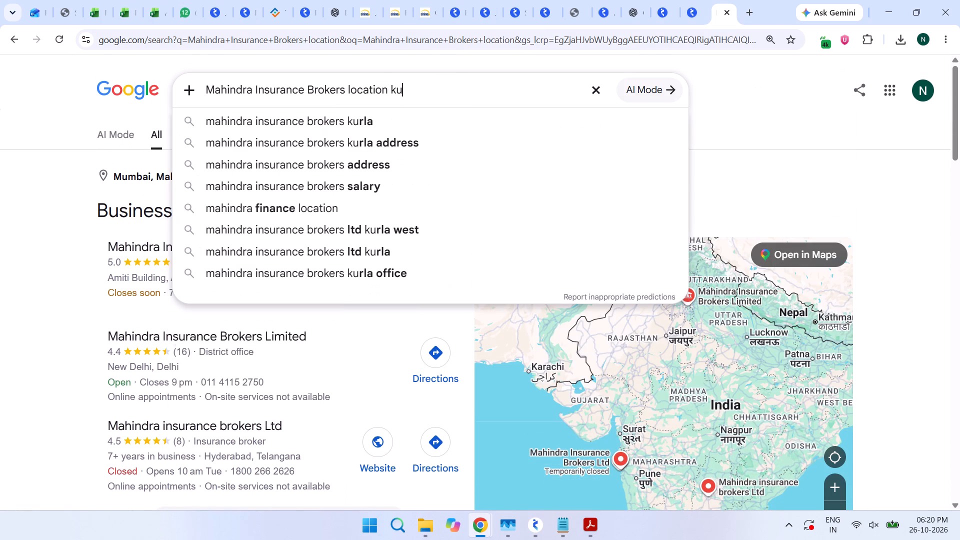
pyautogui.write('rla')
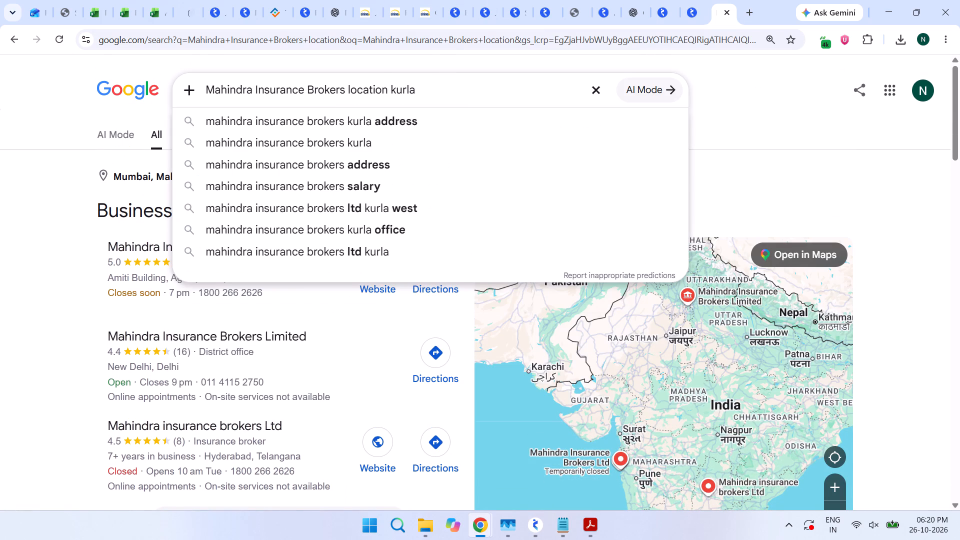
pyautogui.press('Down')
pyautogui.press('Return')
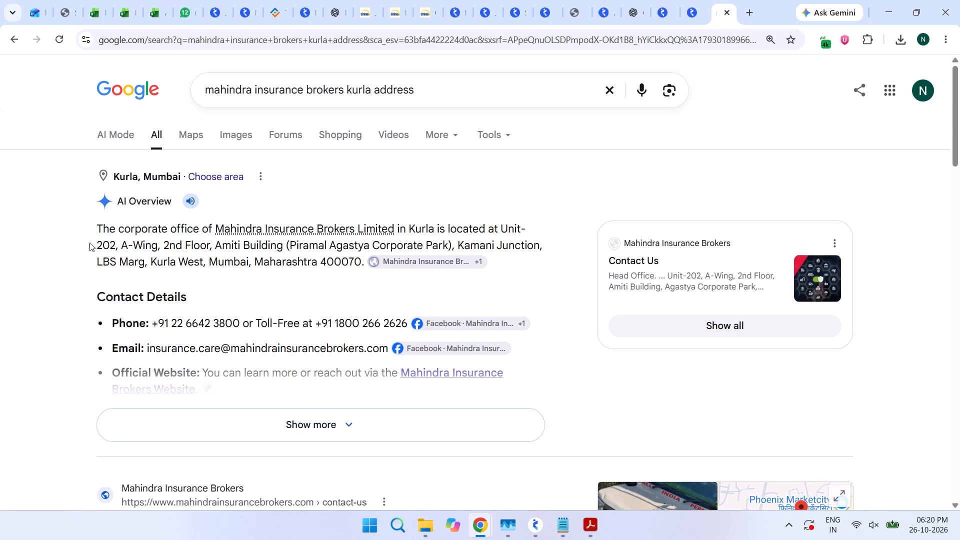
# Copy the full Kurla corporate office address from the AI Overview, from the unit number through the postcode.
pyautogui.moveTo(92, 241); pyautogui.dragTo(361, 262)
pyautogui.doubleClick(361, 262)
pyautogui.hotkey('ctrl', 'c')
pyautogui.keyDown('ctrl'); pyautogui.moveTo(370, 286); pyautogui.dragTo(456, 363); pyautogui.keyUp('ctrl')
pyautogui.hotkey('ctrl', 'c')
pyautogui.hotkey('ctrl', 'c')
pyautogui.hotkey('ctrl', 'c')
pyautogui.hotkey('ctrl', 'c')
pyautogui.hotkey('ctrl', 'c')
pyautogui.hotkey('ctrl', 'c')
pyautogui.hotkey('ctrl', 'c')
pyautogui.hotkey('ctrl', 'c')
pyautogui.hotkey('ctrl', 'c')
pyautogui.hotkey('ctrl', 'c')
pyautogui.hotkey('ctrl', 'c')
pyautogui.hotkey('ctrl', 'c')
pyautogui.hotkey('ctrl', 'c')
pyautogui.hotkey('ctrl', 'c')
pyautogui.hotkey('ctrl', 'c')
pyautogui.hotkey('ctrl', 'c')
pyautogui.hotkey('ctrl', 'c')
pyautogui.hotkey('ctrl', 'c')
pyautogui.hotkey('ctrl', 'c')
pyautogui.hotkey('ctrl', 'c')
pyautogui.click(325, 262)
pyautogui.moveTo(359, 262); pyautogui.dragTo(83, 241)
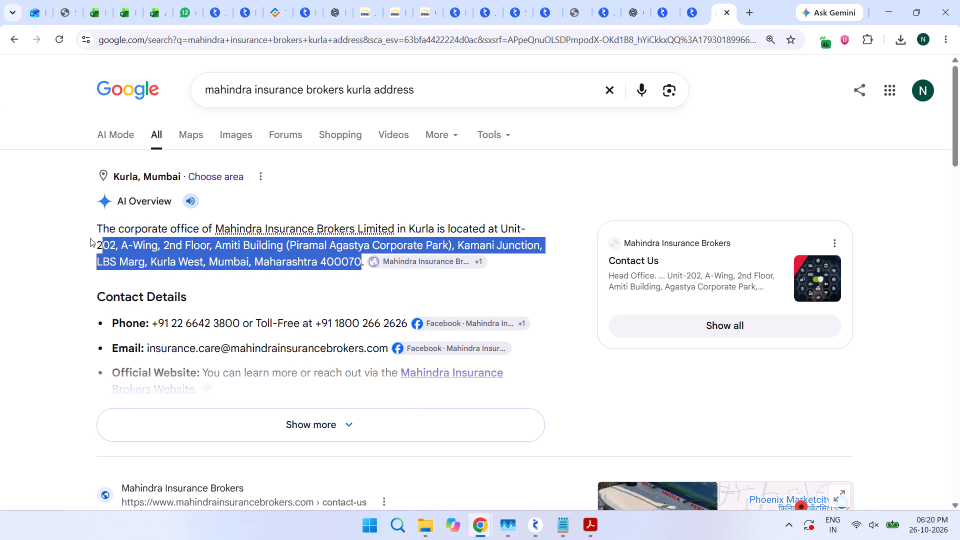
pyautogui.hotkey('ctrl', 'c')
pyautogui.moveTo(503, 225); pyautogui.dragTo(378, 270)
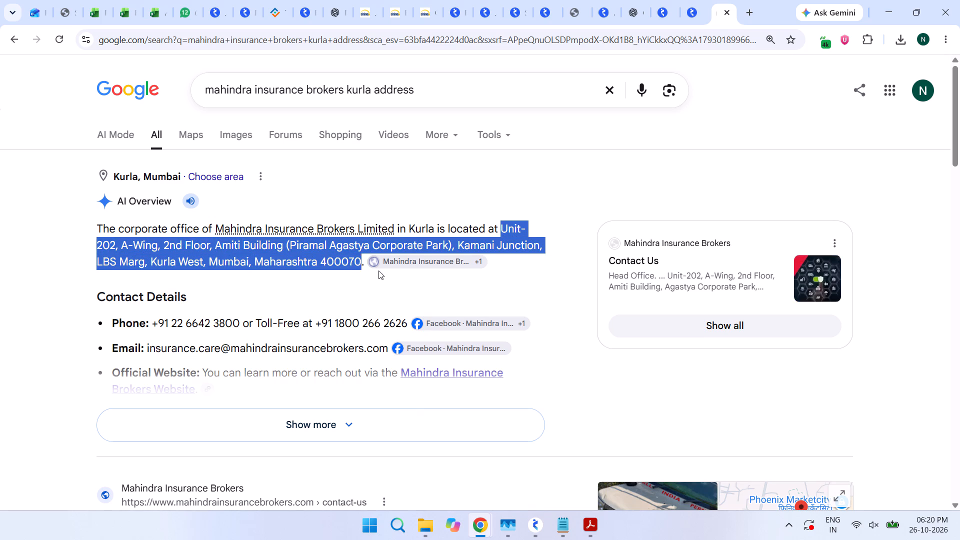
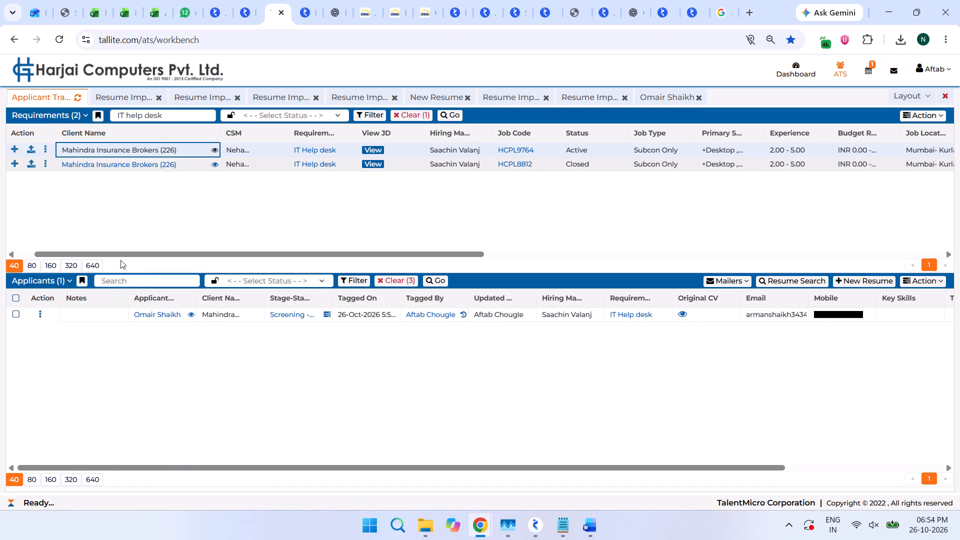
# Select the active IT Help desk requirement HCPL9764 of Mahindra Insurance Brokers in the requirements list.
pyautogui.moveTo(114, 251); pyautogui.dragTo(0, 247)
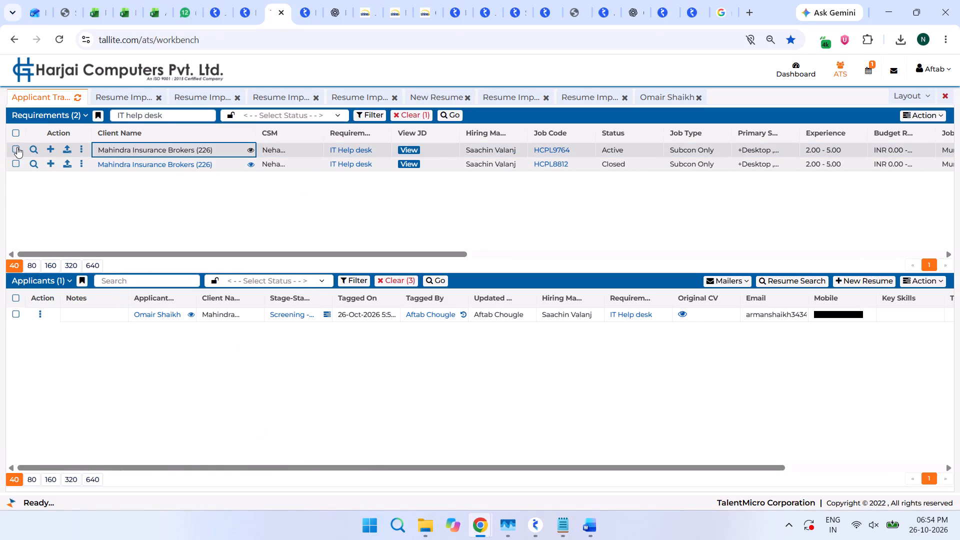
pyautogui.click(17, 147)
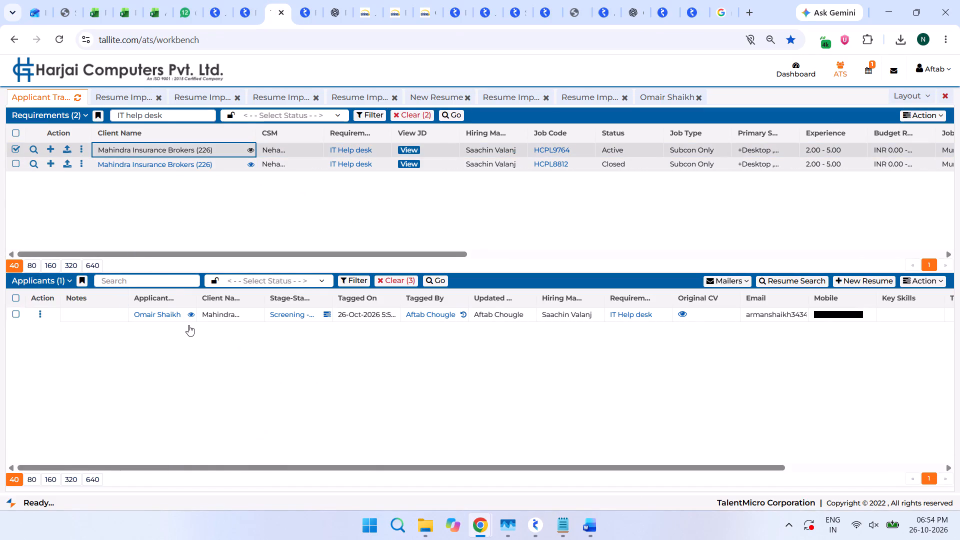
pyautogui.click(113, 276)
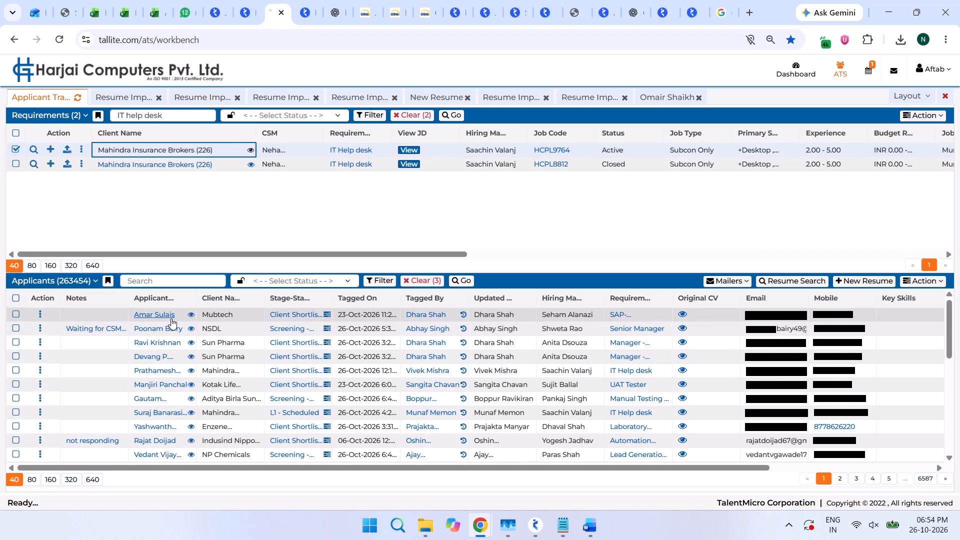
# Look through the applicants list, checking names, clients, stages and requirements.
pyautogui.scroll(-1, 171, 318)
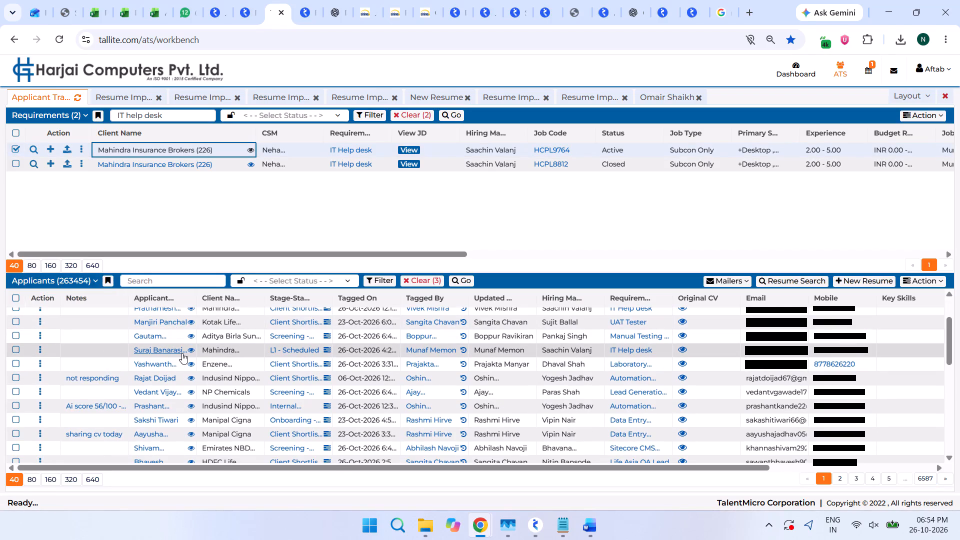
pyautogui.scroll(-1, 173, 373)
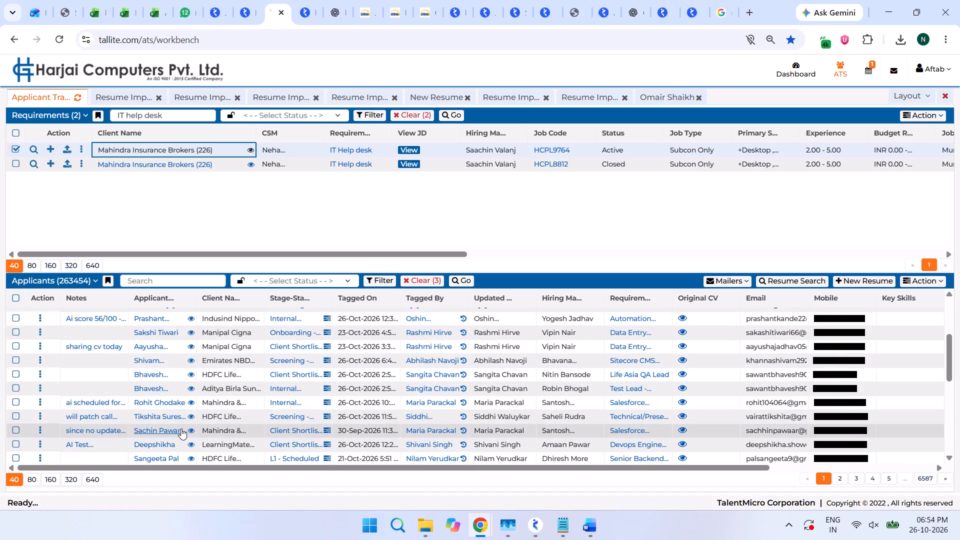
pyautogui.scroll(-1, 181, 428)
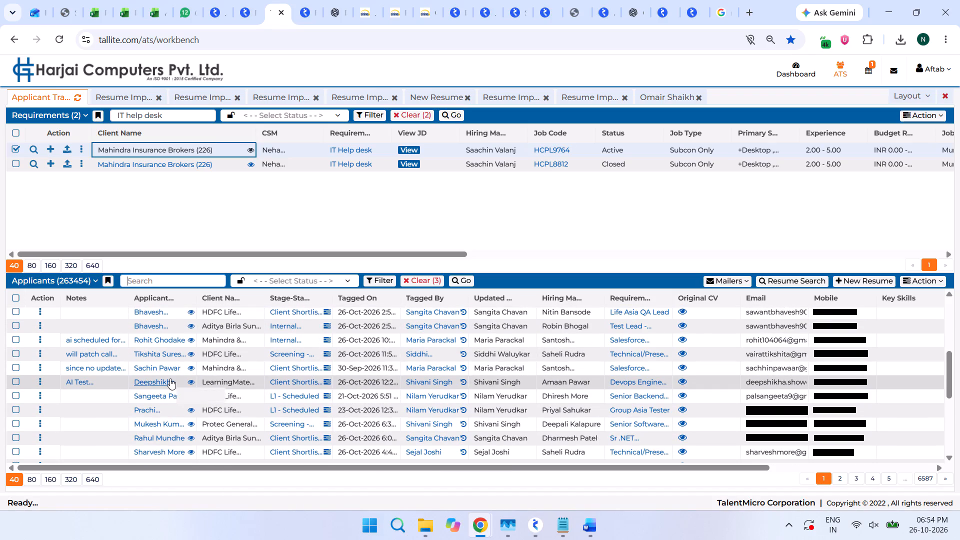
pyautogui.scroll(-1, 171, 440)
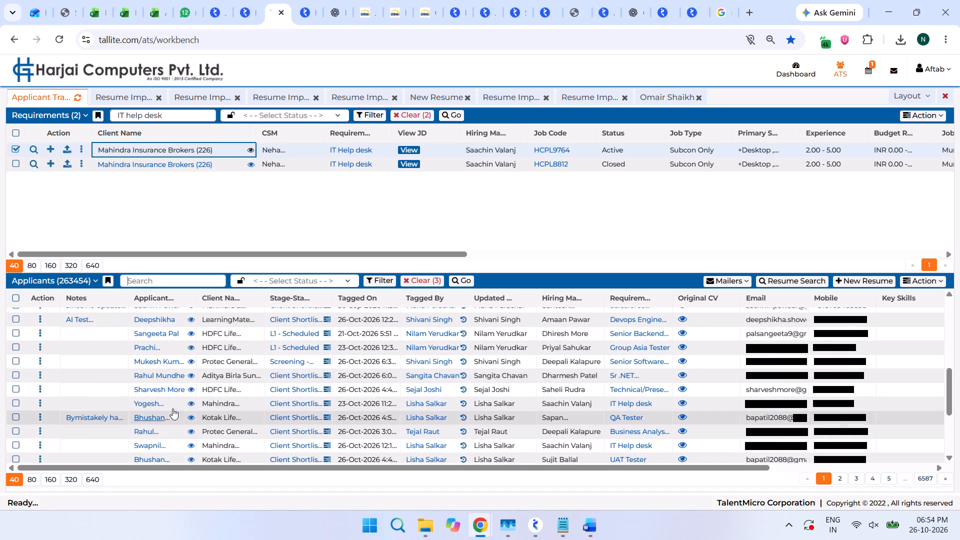
pyautogui.scroll(-1, 170, 426)
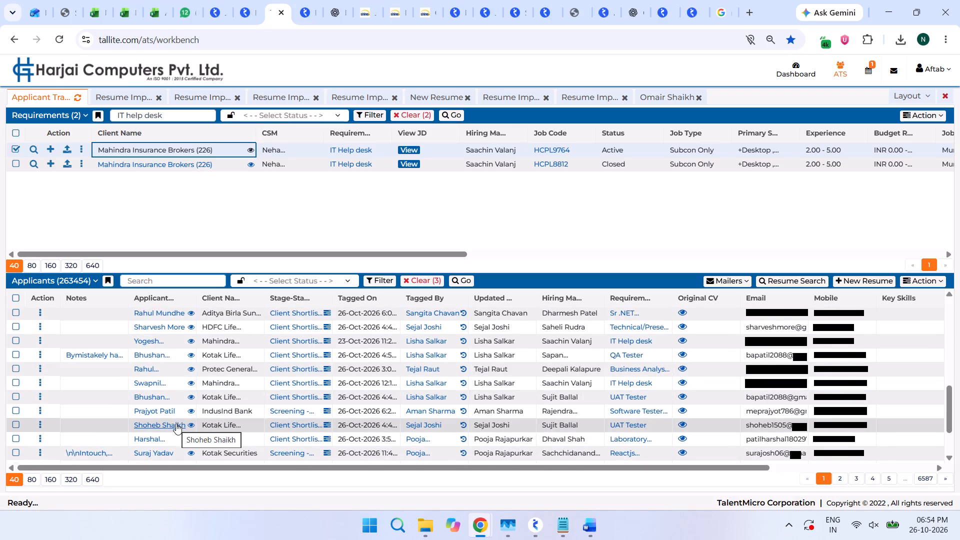
pyautogui.scroll(-1, 176, 423)
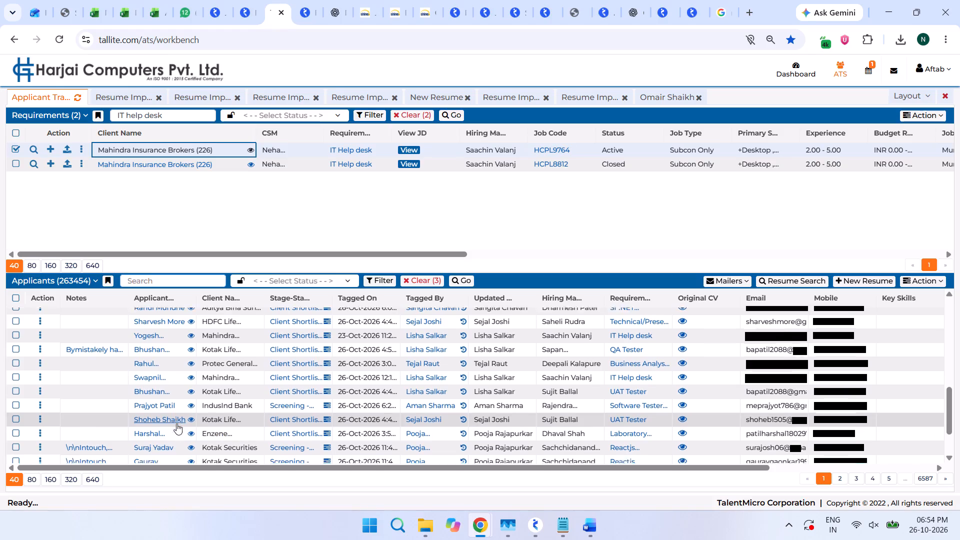
pyautogui.scroll(-1, 176, 423)
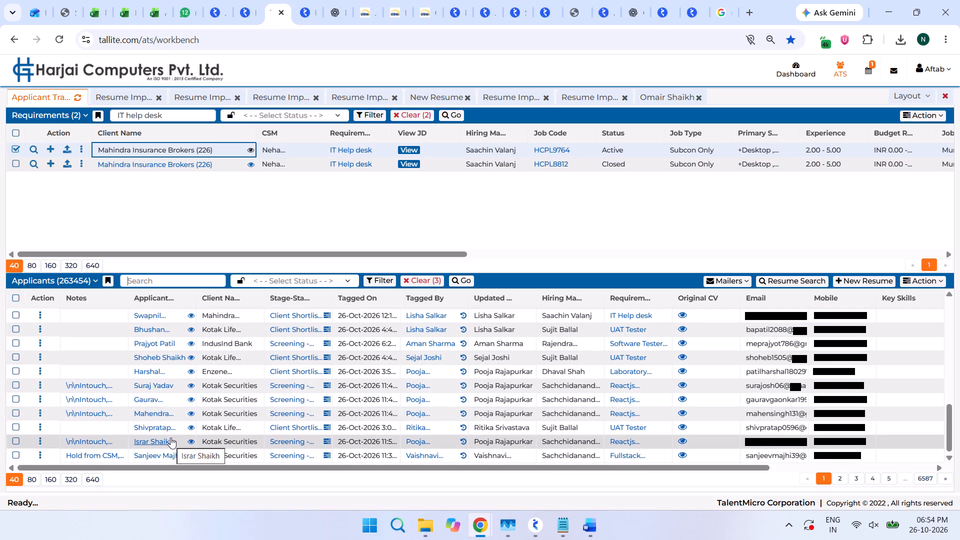
pyautogui.scroll(3, 166, 388)
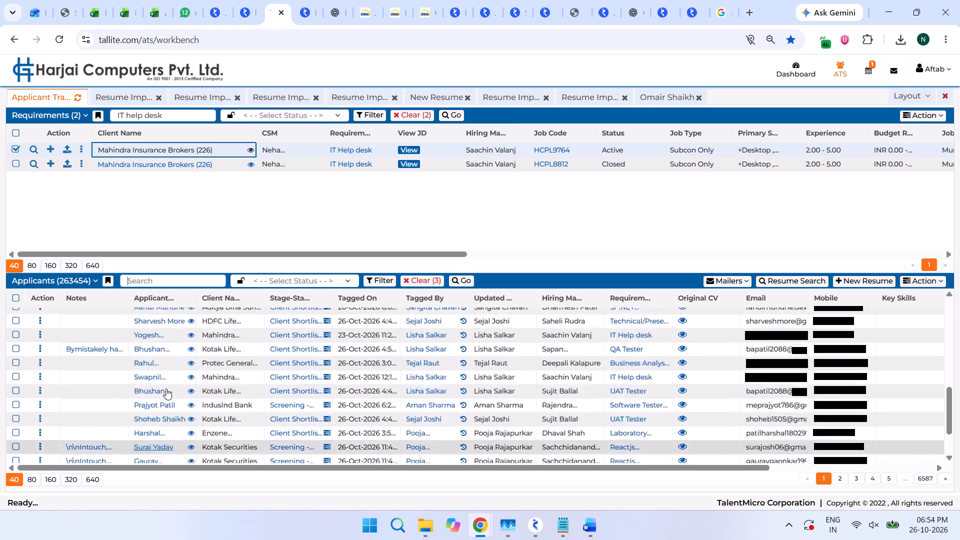
pyautogui.scroll(3, 166, 388)
pyautogui.scroll(6, 127, 266)
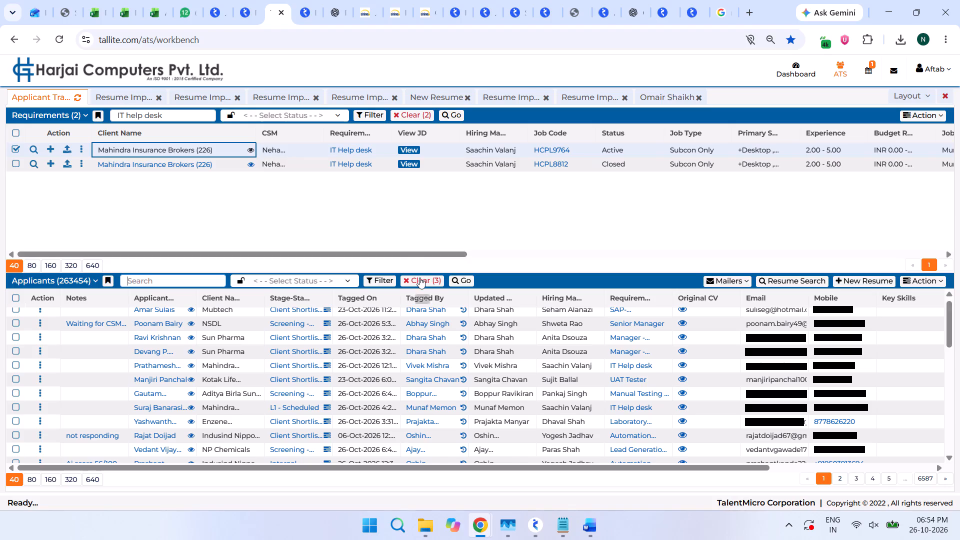
# Clear the applicants list's own filters, keeping requirement HCPL9764 selected so the list shows only its applicants.
pyautogui.click(419, 278)
pyautogui.click(9, 149)
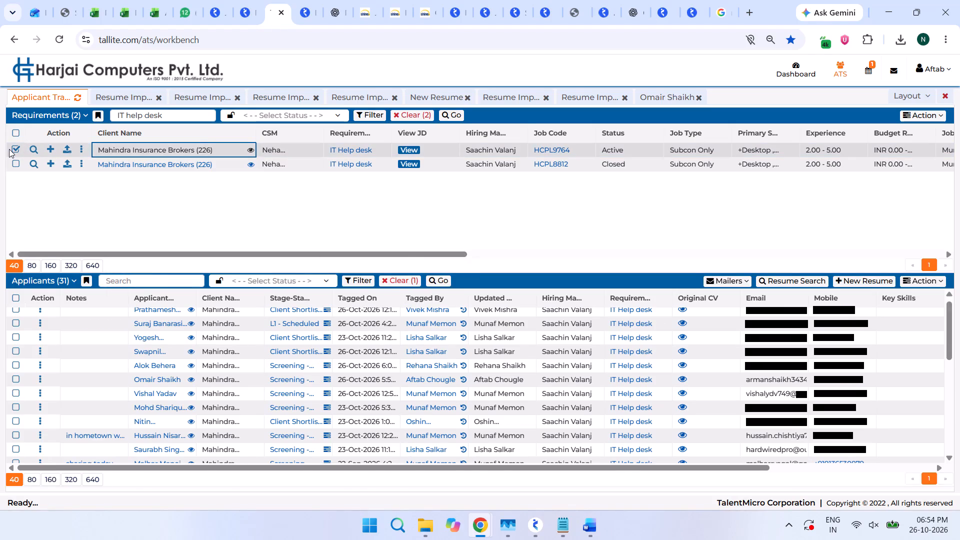
pyautogui.click(13, 147)
pyautogui.click(16, 149)
# Review the applicants tagged to the IT Help desk requirement, checking each one's stage, tagging date and recruiter.
pyautogui.scroll(8, 176, 361)
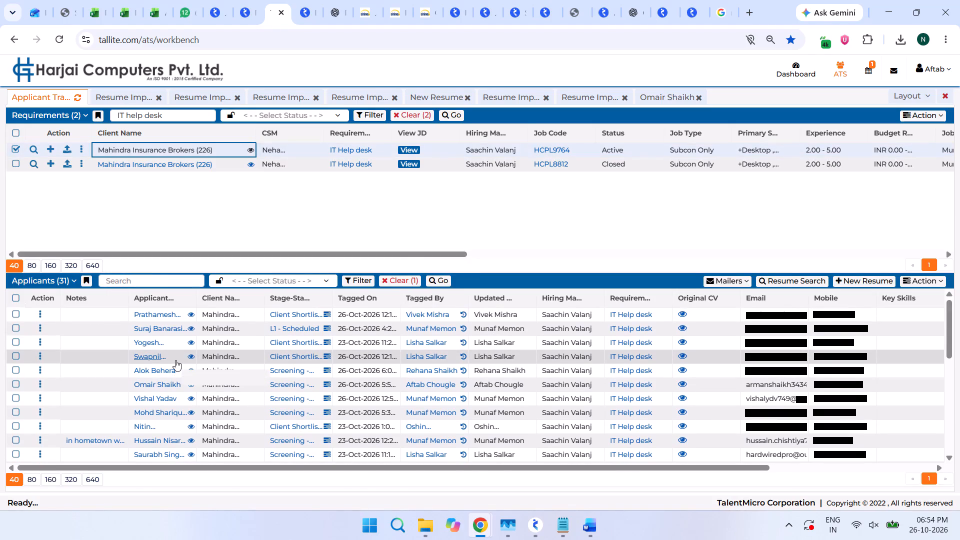
pyautogui.scroll(-7, 175, 360)
pyautogui.scroll(1, 175, 360)
pyautogui.scroll(-1, 175, 360)
pyautogui.scroll(1, 175, 360)
pyautogui.scroll(-5, 175, 360)
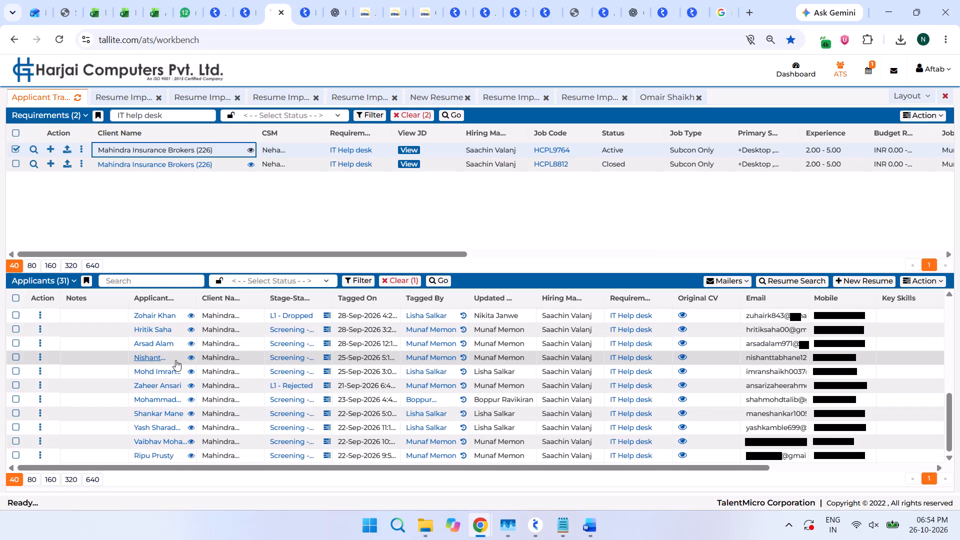
pyautogui.scroll(-1, 175, 360)
pyautogui.scroll(2, 228, 404)
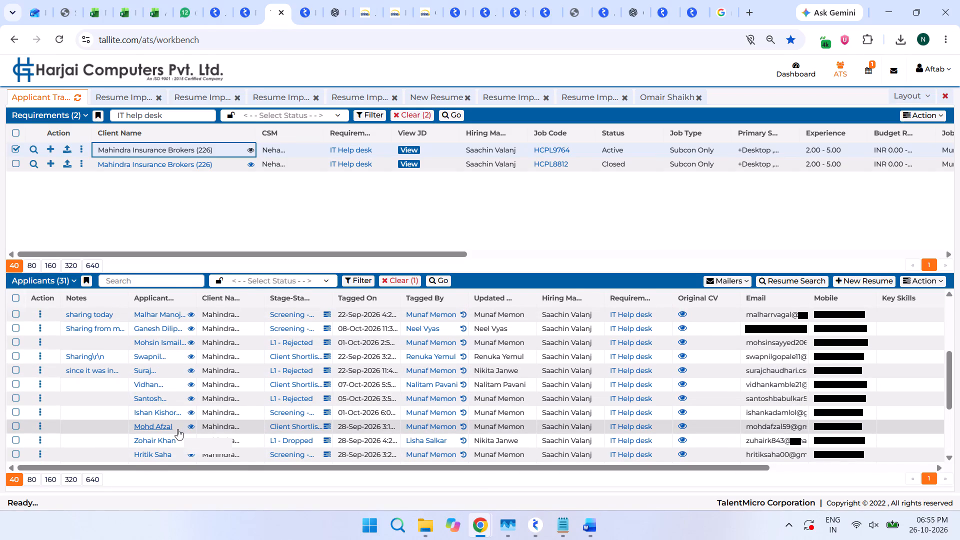
pyautogui.scroll(1, 181, 428)
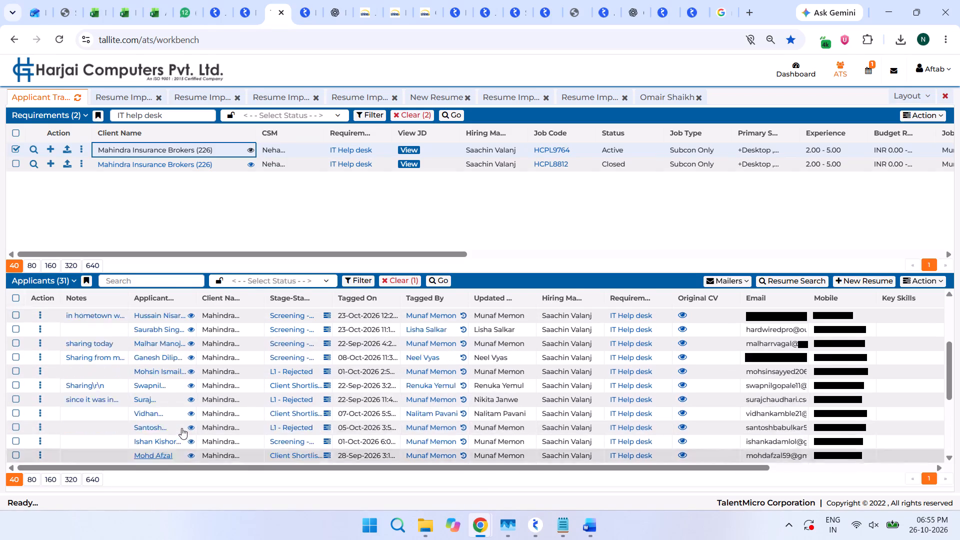
pyautogui.scroll(1, 181, 428)
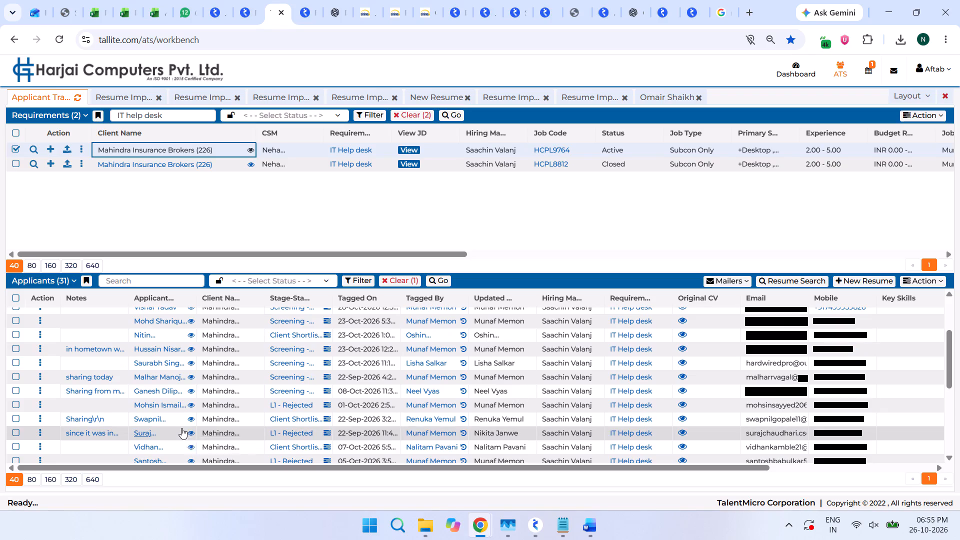
pyautogui.scroll(-1, 181, 428)
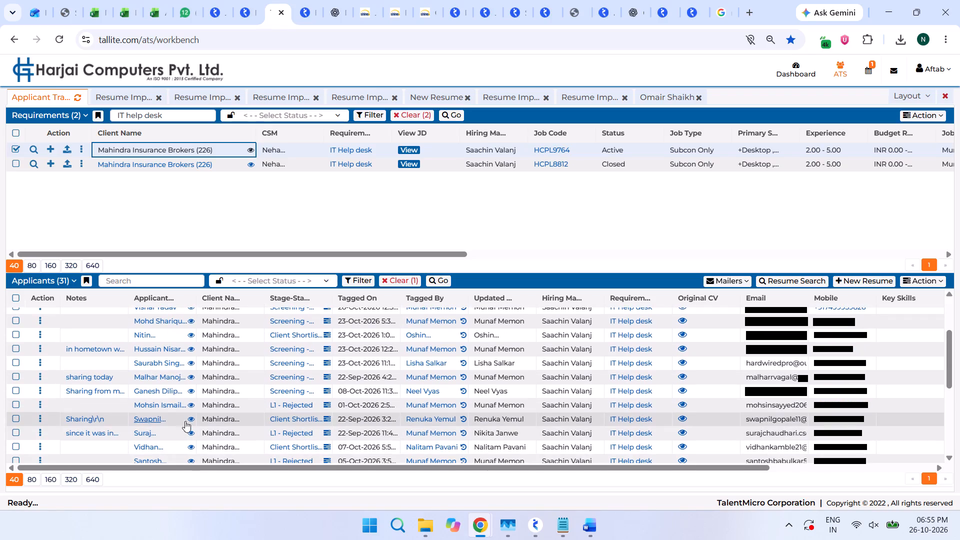
pyautogui.scroll(1, 187, 413)
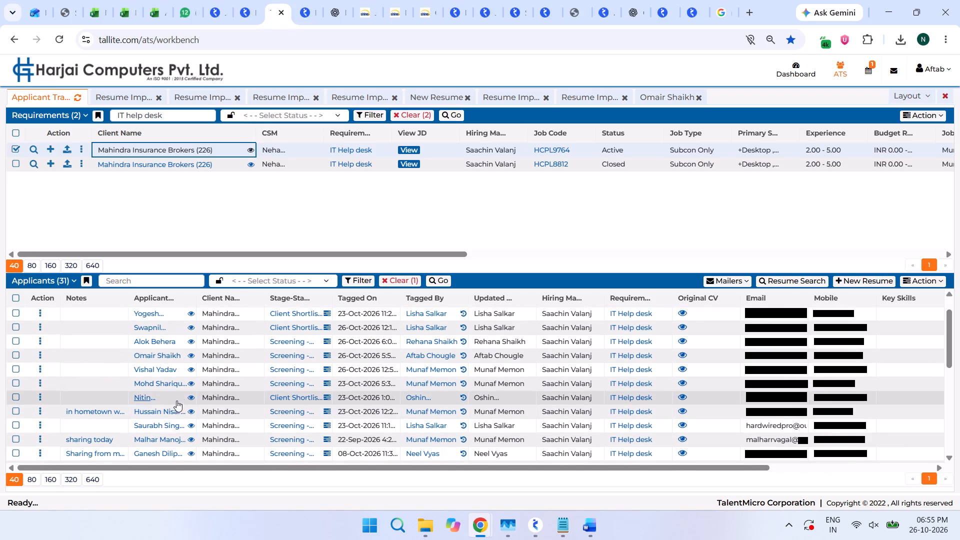
pyautogui.scroll(3, 176, 397)
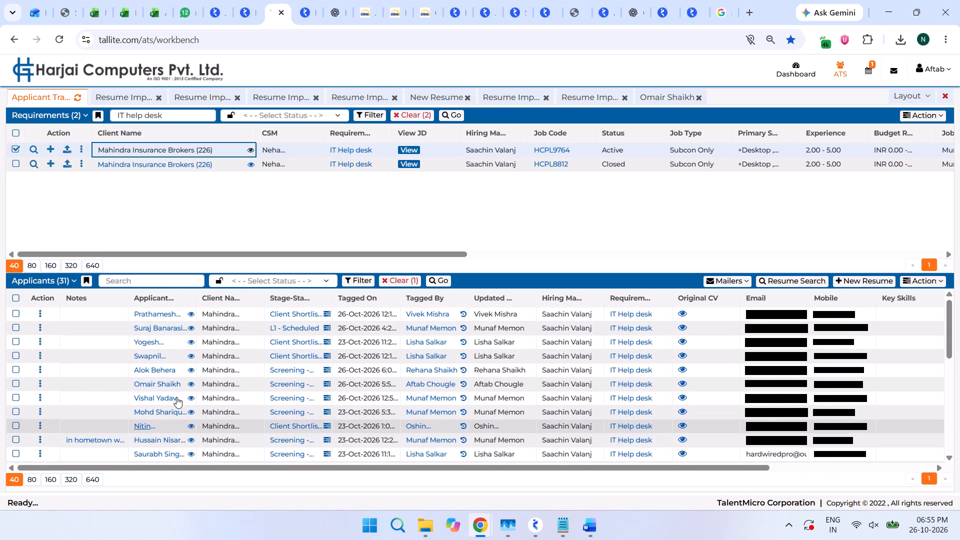
pyautogui.scroll(-5, 219, 349)
pyautogui.scroll(1, 219, 349)
pyautogui.scroll(-4, 219, 349)
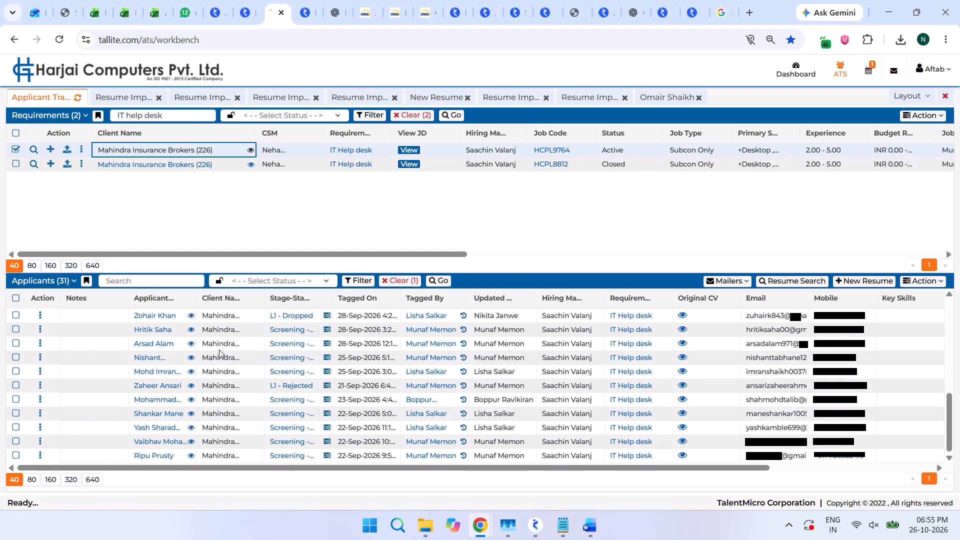
pyautogui.scroll(-2, 219, 349)
pyautogui.scroll(1, 219, 349)
pyautogui.scroll(-1, 219, 349)
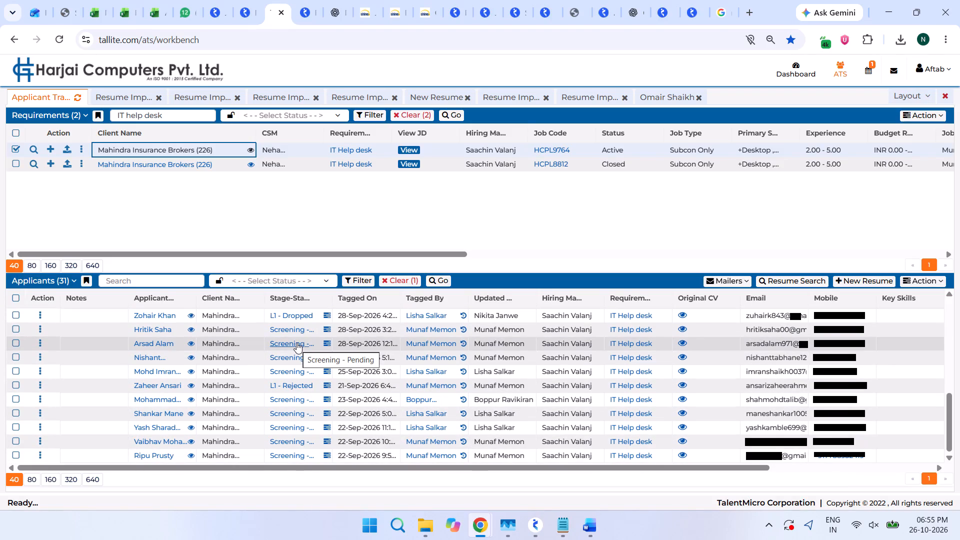
pyautogui.scroll(1, 291, 318)
pyautogui.scroll(-1, 291, 318)
pyautogui.scroll(3, 291, 318)
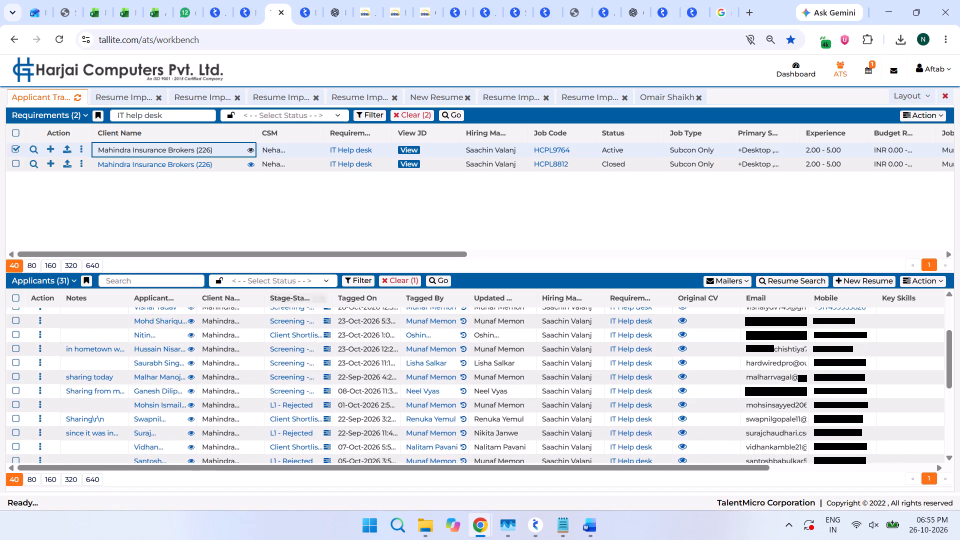
pyautogui.scroll(1, 246, 377)
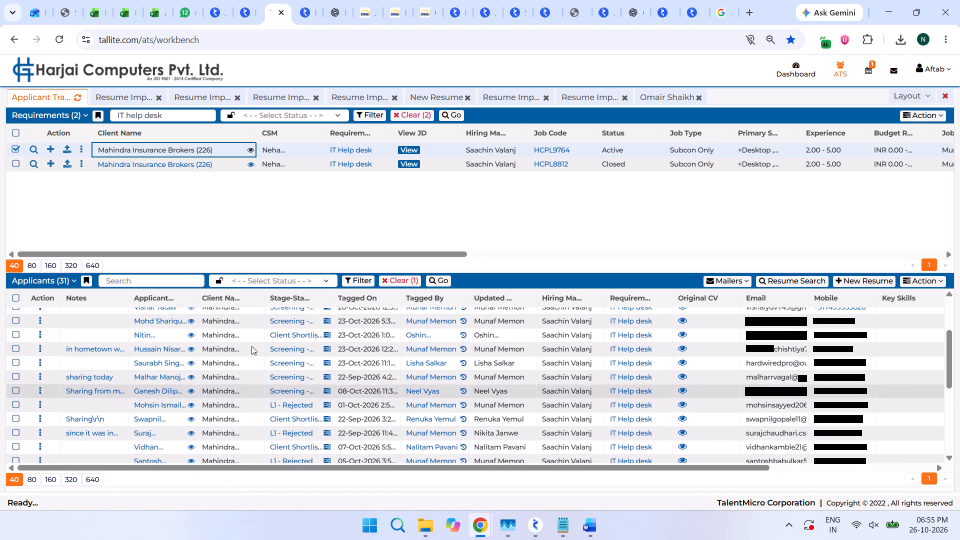
pyautogui.scroll(7, 251, 346)
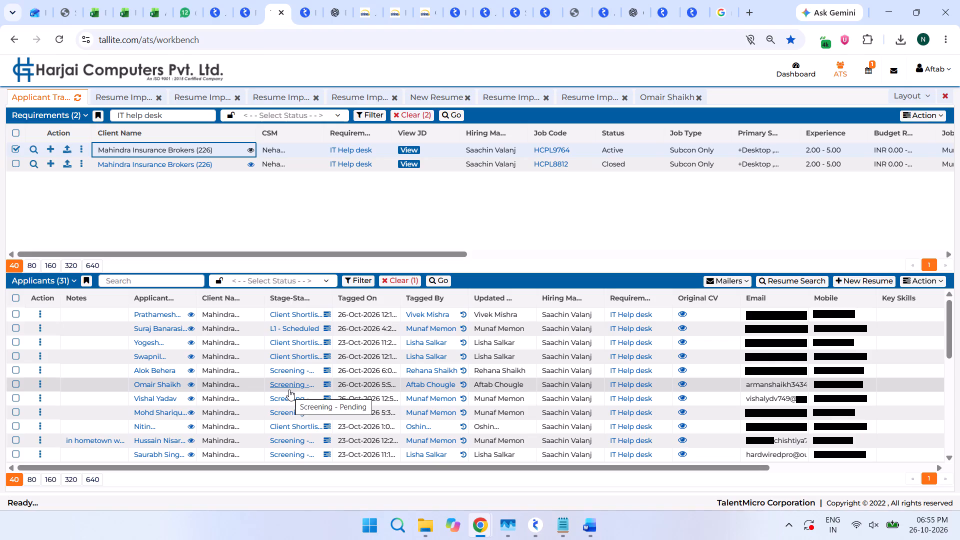
# Switch to the Google results for the Mahindra Insurance Brokers address, search for "word" there instead, and open Word online.
pyautogui.click(738, 0)
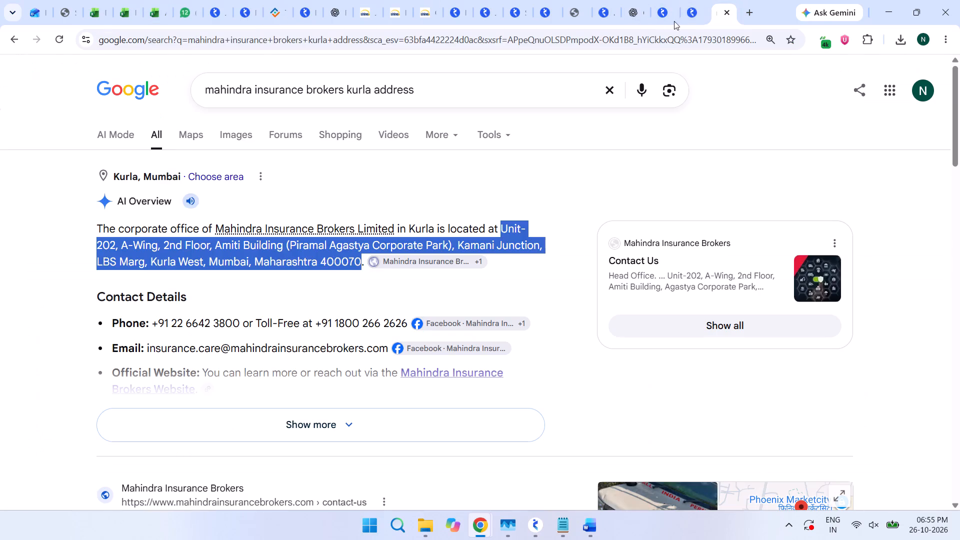
pyautogui.click(631, 35)
pyautogui.write('word')
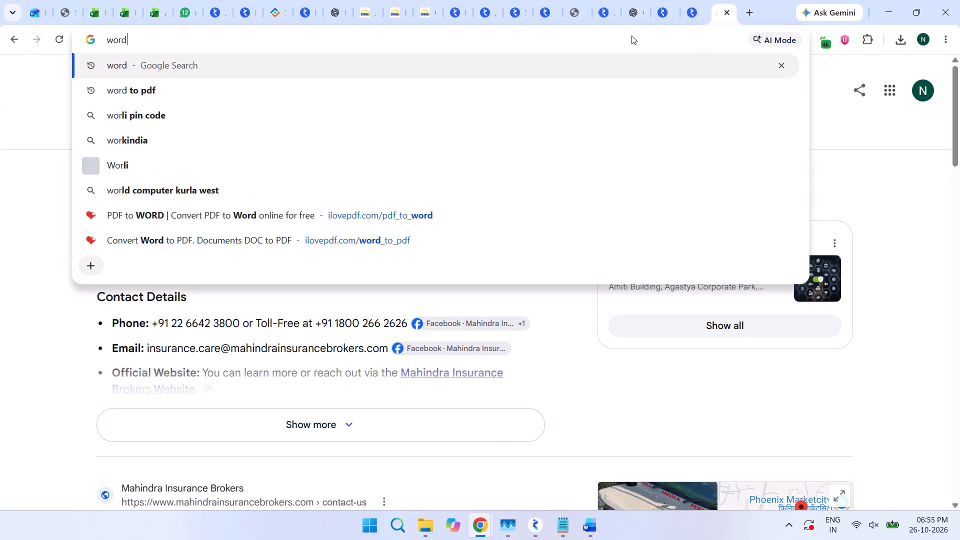
pyautogui.press('Return')
pyautogui.click(195, 198)
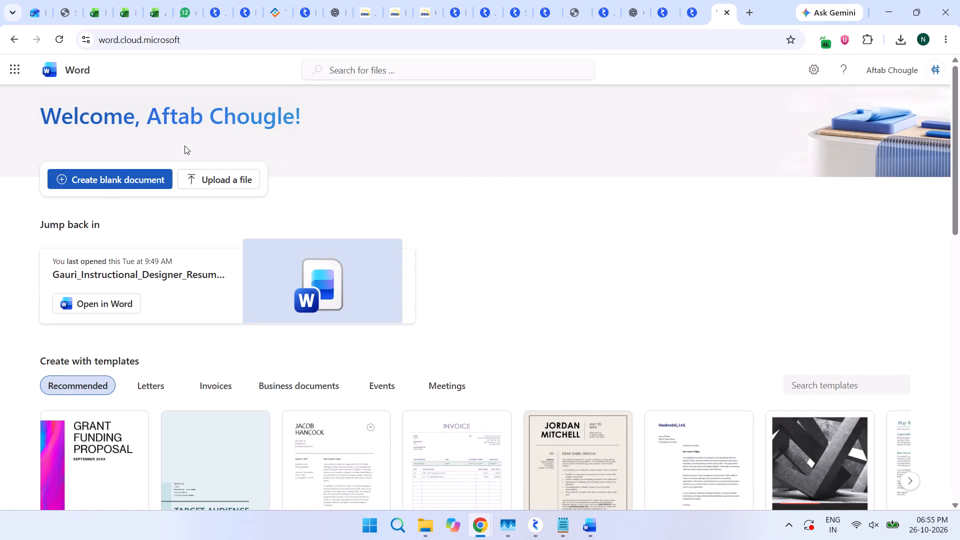
# Create a blank Word document.
pyautogui.click(104, 189)
pyautogui.click(106, 185)
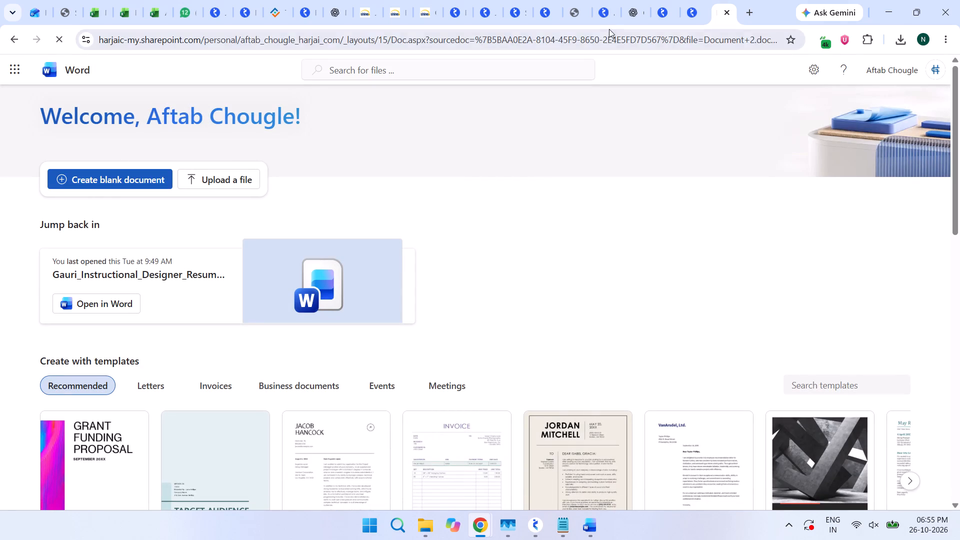
# Open Excel for the web in place of the blank Word document and create a blank workbook.
pyautogui.click(603, 28)
pyautogui.click(611, 34)
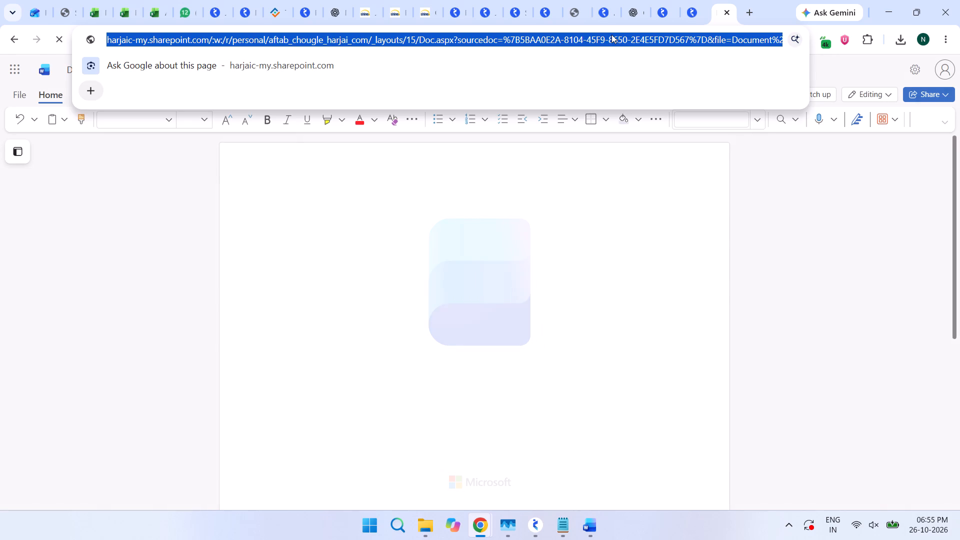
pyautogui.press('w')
pyautogui.press('BackSpace')
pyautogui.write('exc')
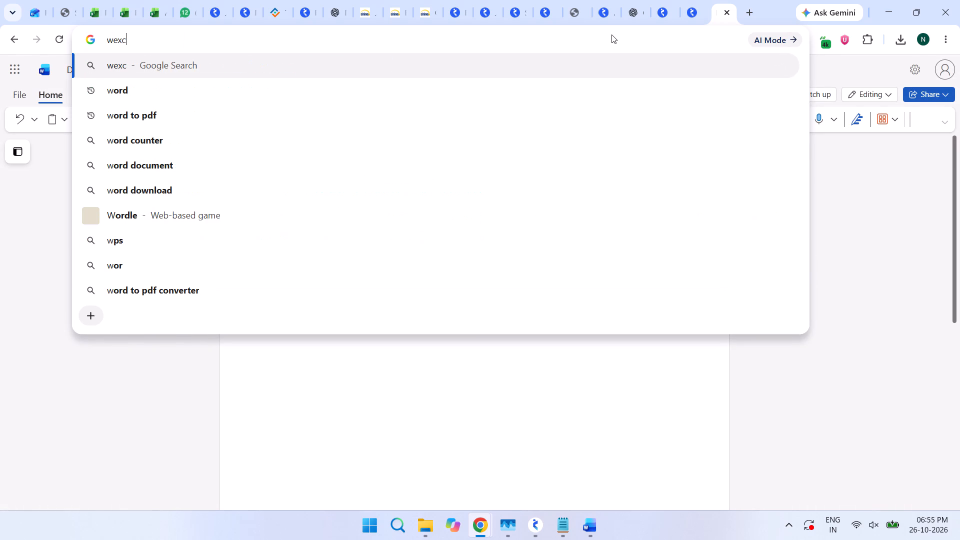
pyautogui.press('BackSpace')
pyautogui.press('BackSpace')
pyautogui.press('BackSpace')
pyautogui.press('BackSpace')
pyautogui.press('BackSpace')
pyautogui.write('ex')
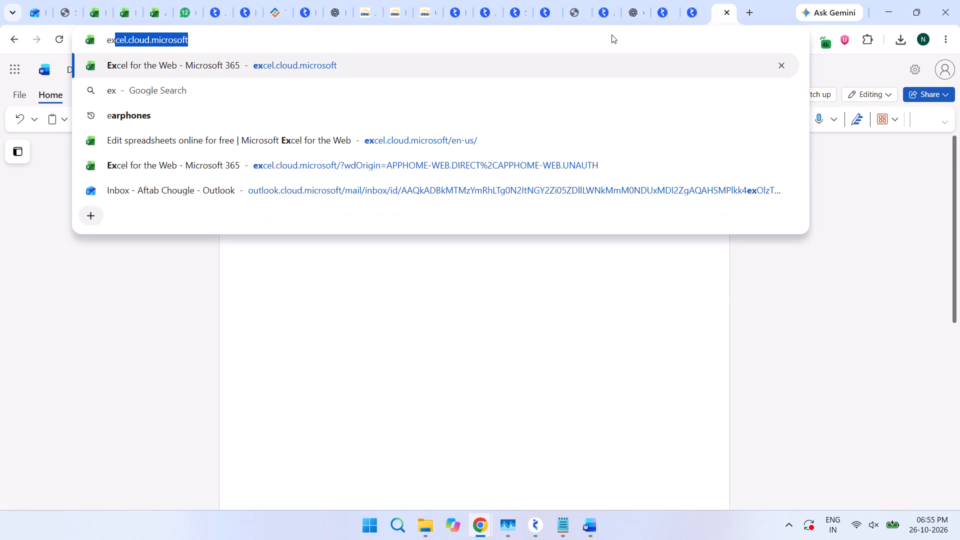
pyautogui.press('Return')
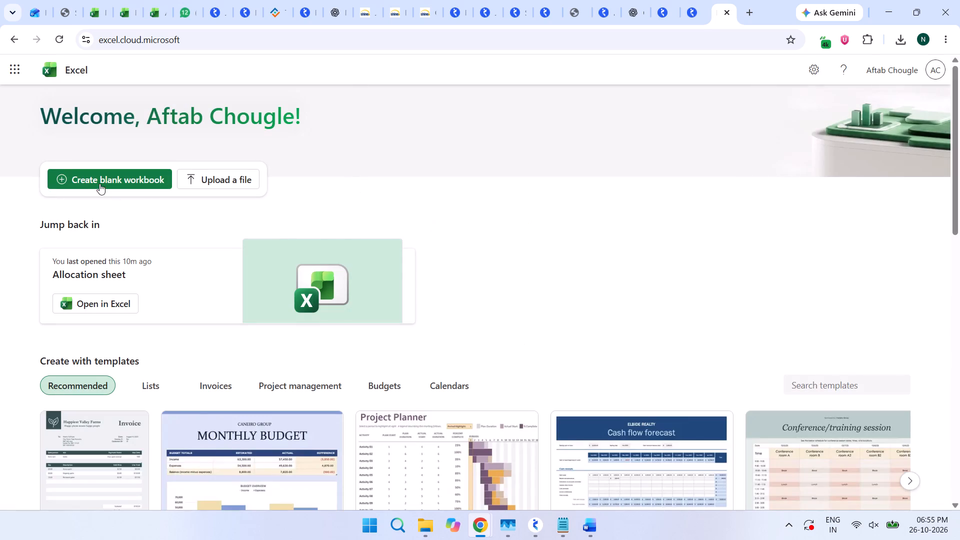
pyautogui.click(98, 181)
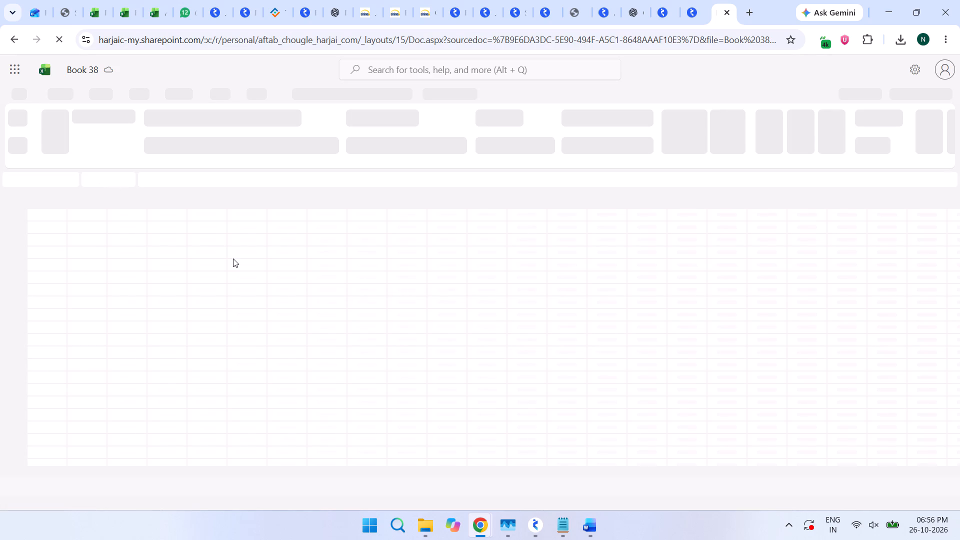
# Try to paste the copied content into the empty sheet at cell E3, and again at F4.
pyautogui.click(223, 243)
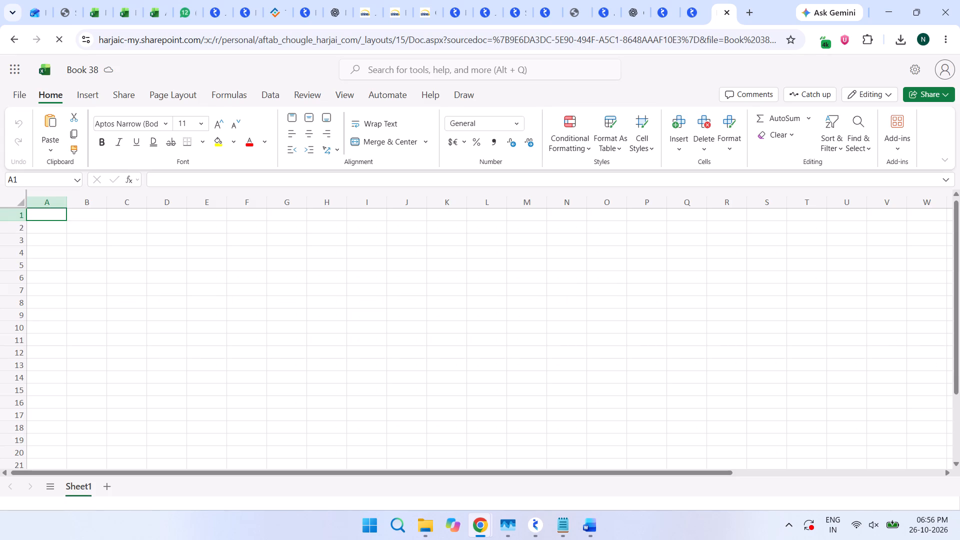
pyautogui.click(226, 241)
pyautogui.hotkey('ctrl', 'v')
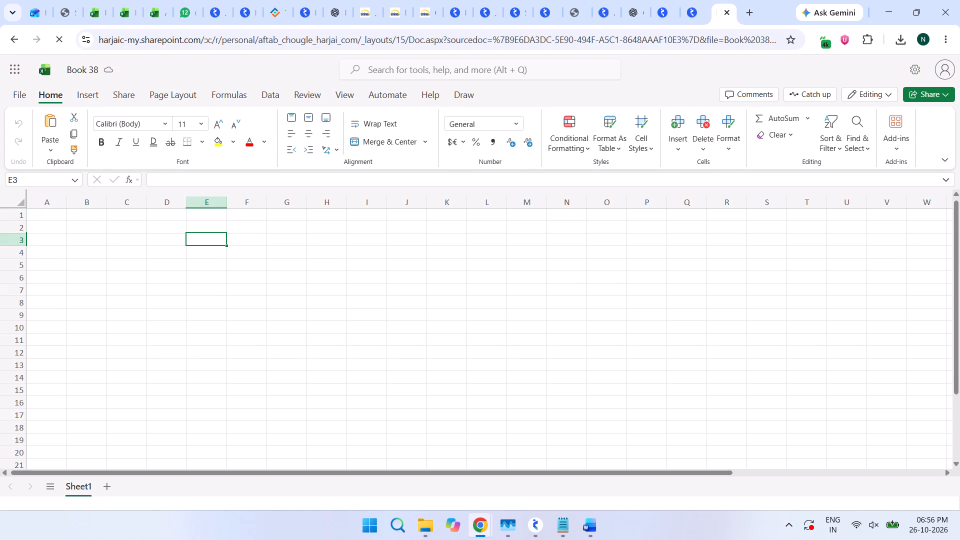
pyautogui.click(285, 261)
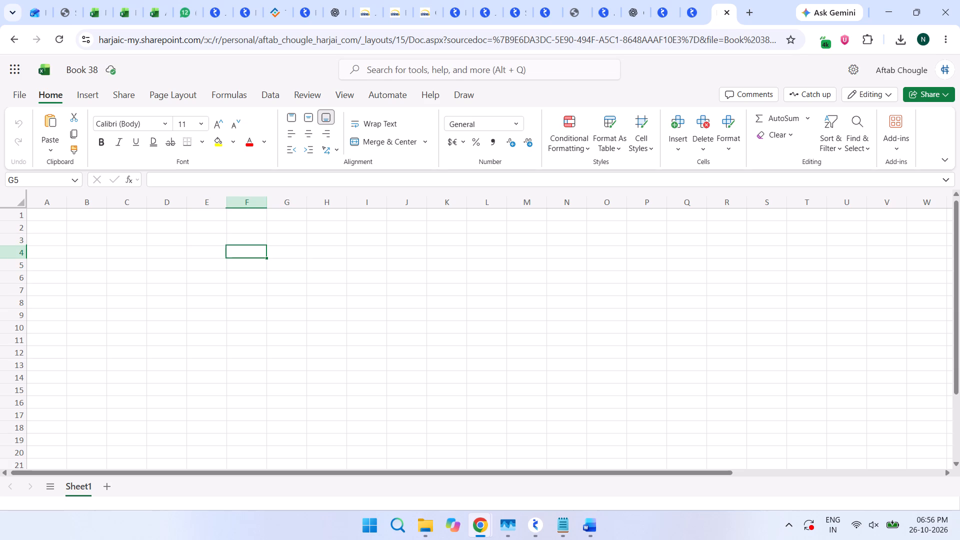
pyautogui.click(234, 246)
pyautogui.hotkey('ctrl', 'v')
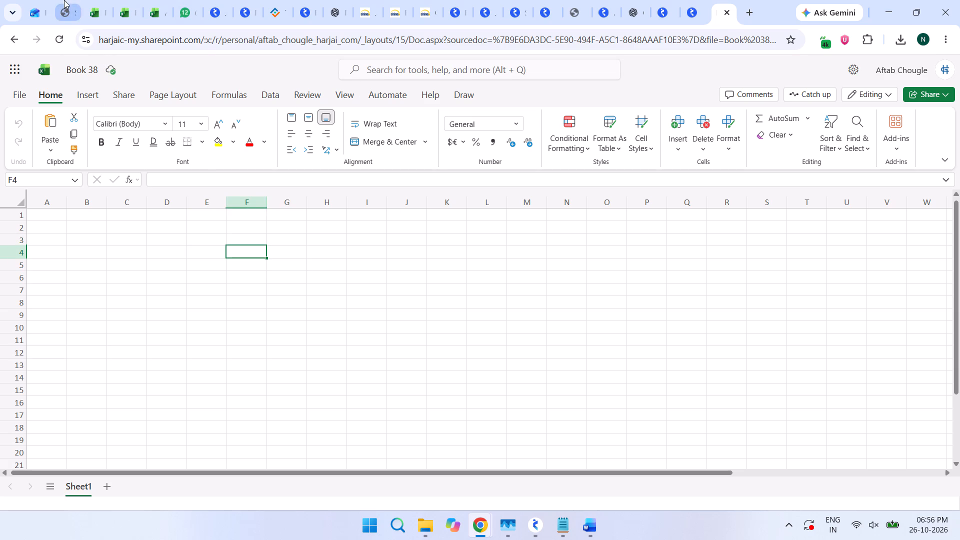
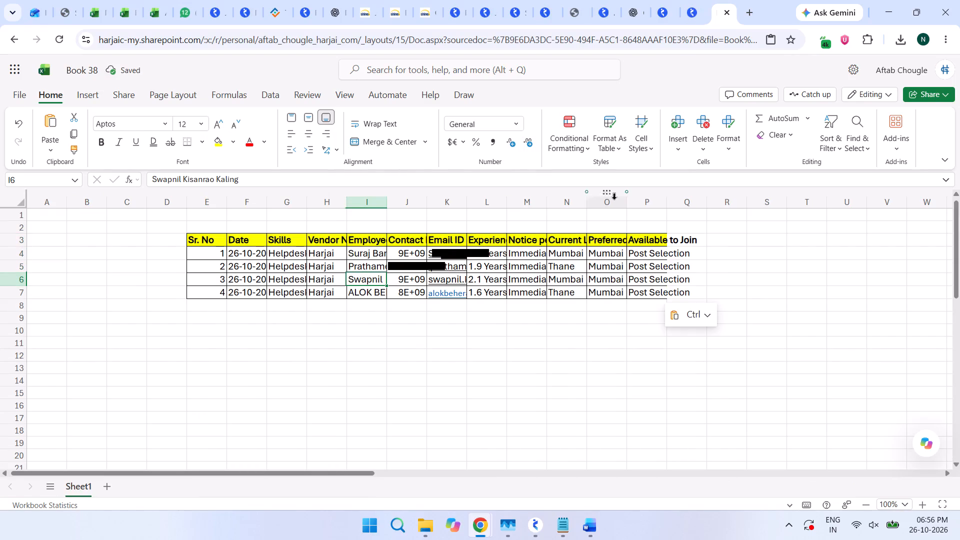
# Auto-fit the pasted table's column widths to their contents, working from Available to Join back to Email ID.
pyautogui.doubleClick(667, 205)
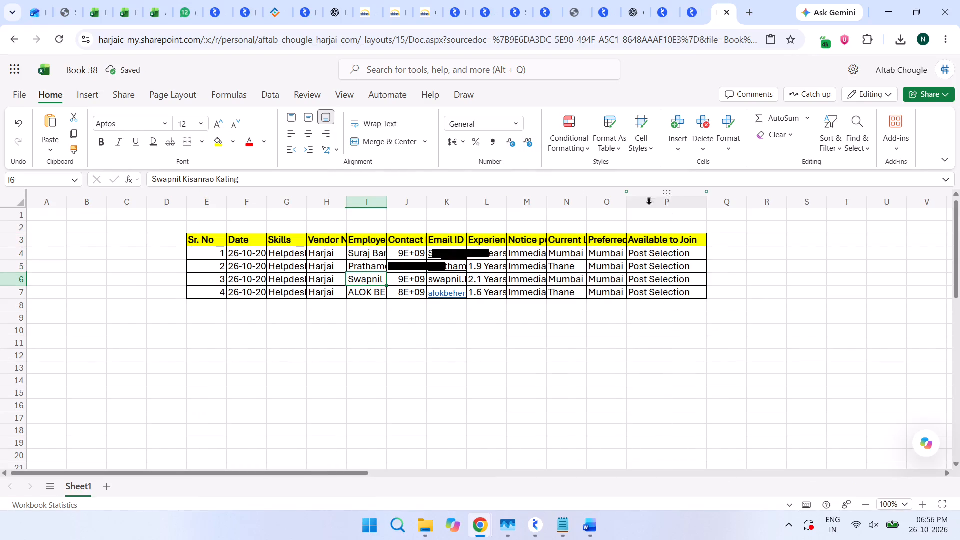
pyautogui.click(622, 202)
pyautogui.doubleClick(626, 203)
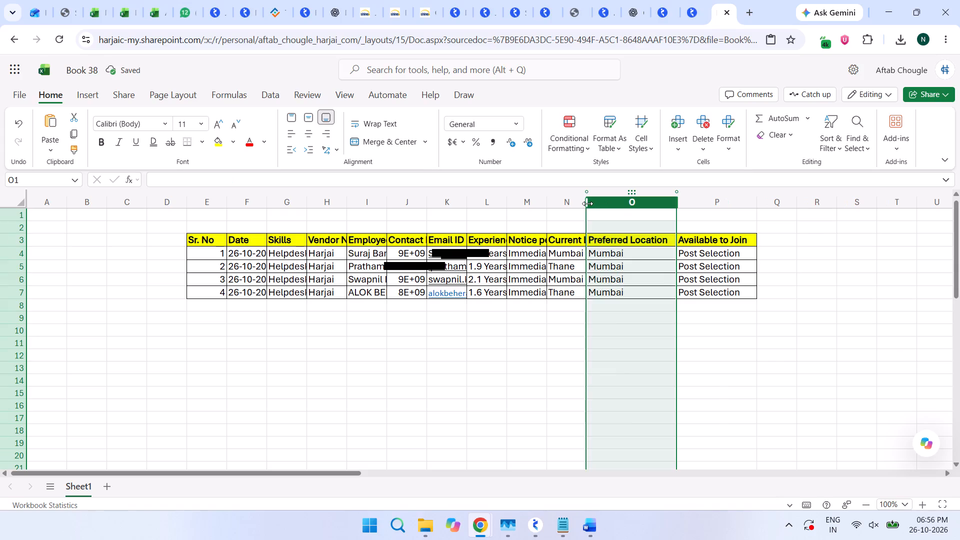
pyautogui.doubleClick(587, 203)
pyautogui.doubleClick(546, 203)
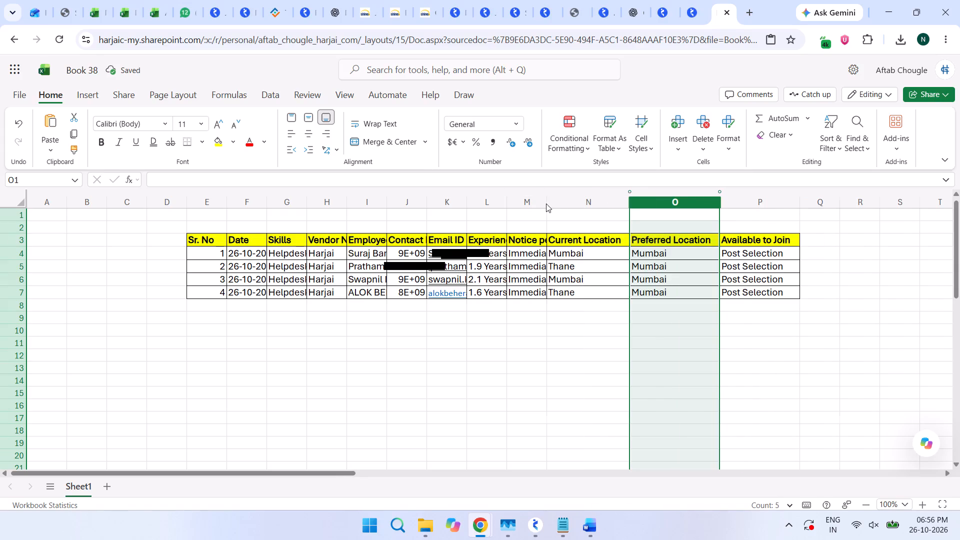
pyautogui.click(502, 201)
pyautogui.doubleClick(507, 204)
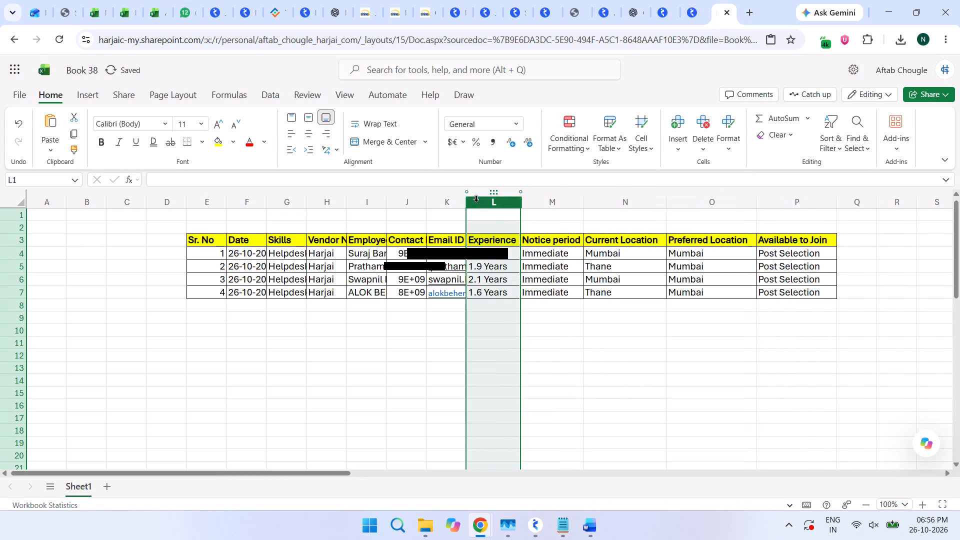
pyautogui.doubleClick(466, 202)
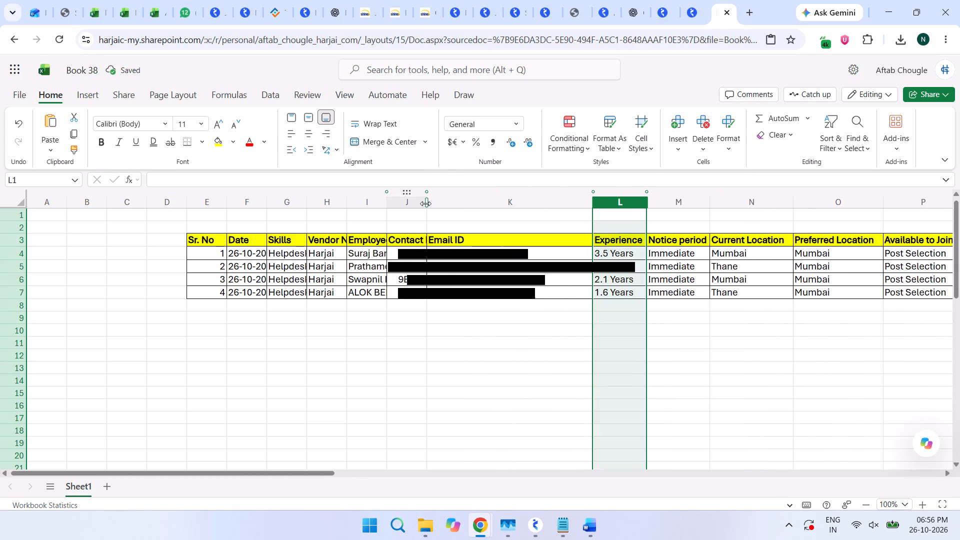
# Auto-fit the widths of columns E to J, from Sr. No through Contact Number, to their contents.
pyautogui.doubleClick(425, 203)
pyautogui.doubleClick(388, 205)
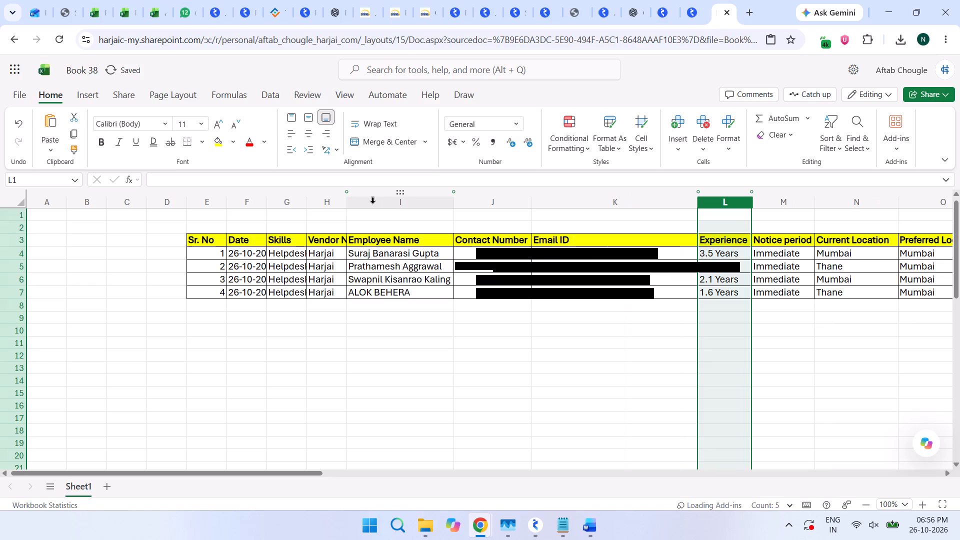
pyautogui.doubleClick(346, 203)
pyautogui.doubleClick(307, 203)
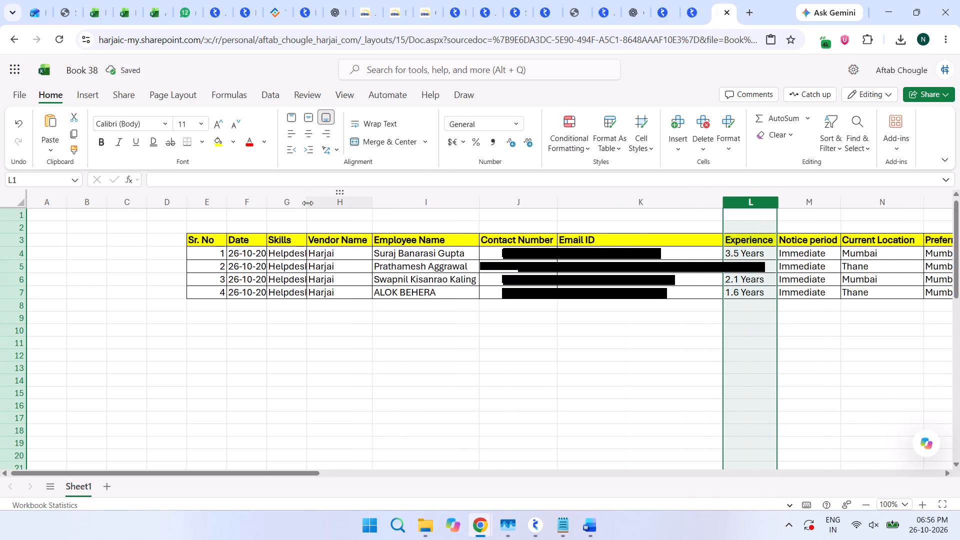
pyautogui.doubleClick(267, 202)
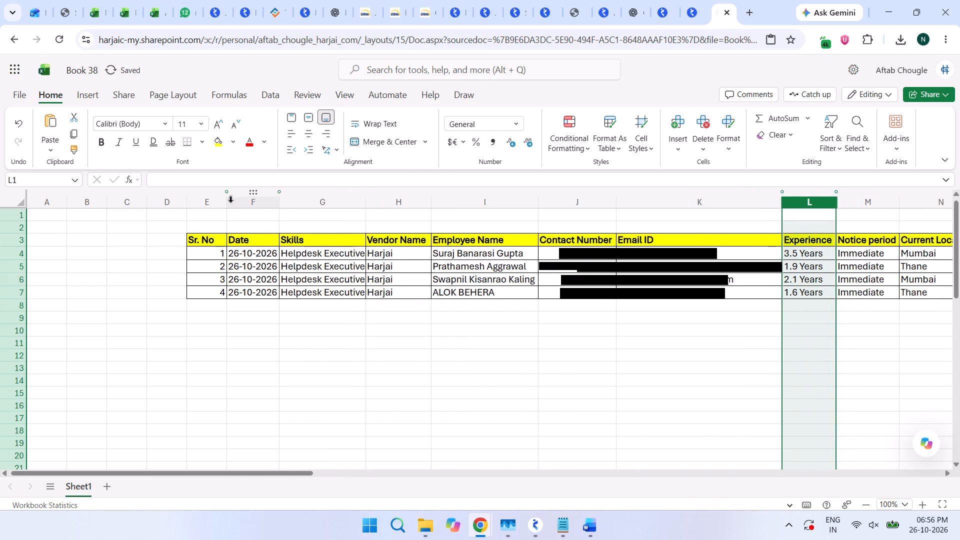
pyautogui.doubleClick(227, 201)
# Centre the contents of the whole candidate table horizontally, covering cells D2 to P7.
pyautogui.moveTo(175, 229); pyautogui.dragTo(877, 306)
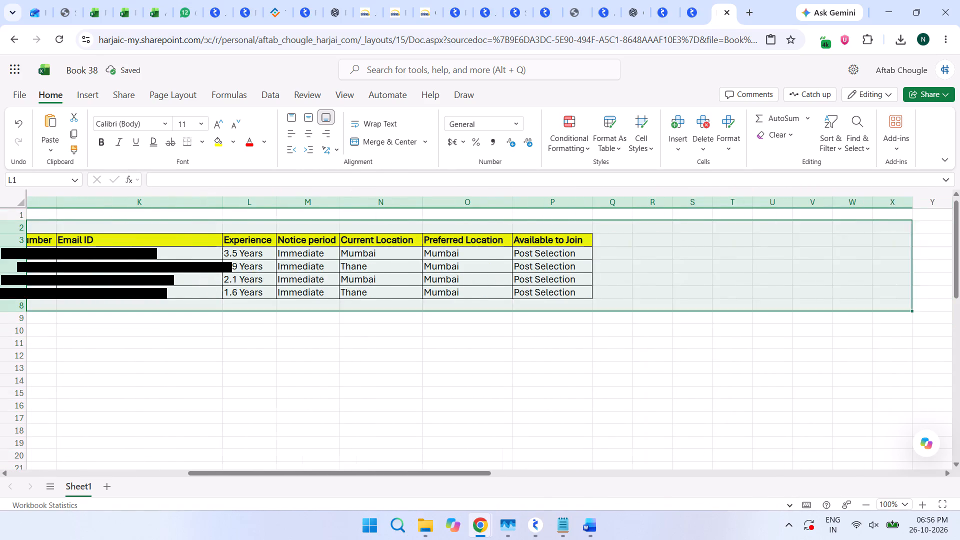
pyautogui.moveTo(877, 306); pyautogui.dragTo(579, 298)
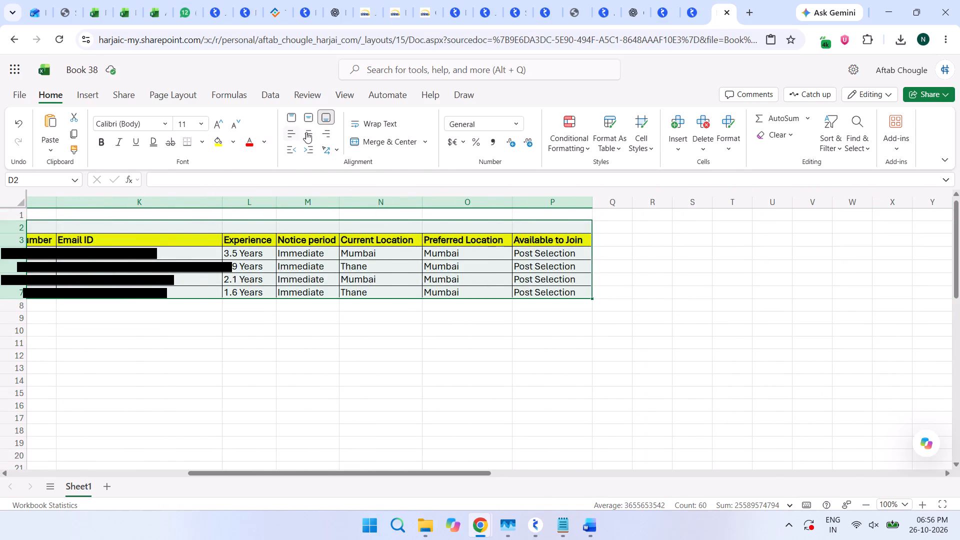
pyautogui.click(307, 132)
# Apply all borders to the empty row 8 below the candidate table, from column E to column P.
pyautogui.moveTo(595, 381); pyautogui.dragTo(225, 348)
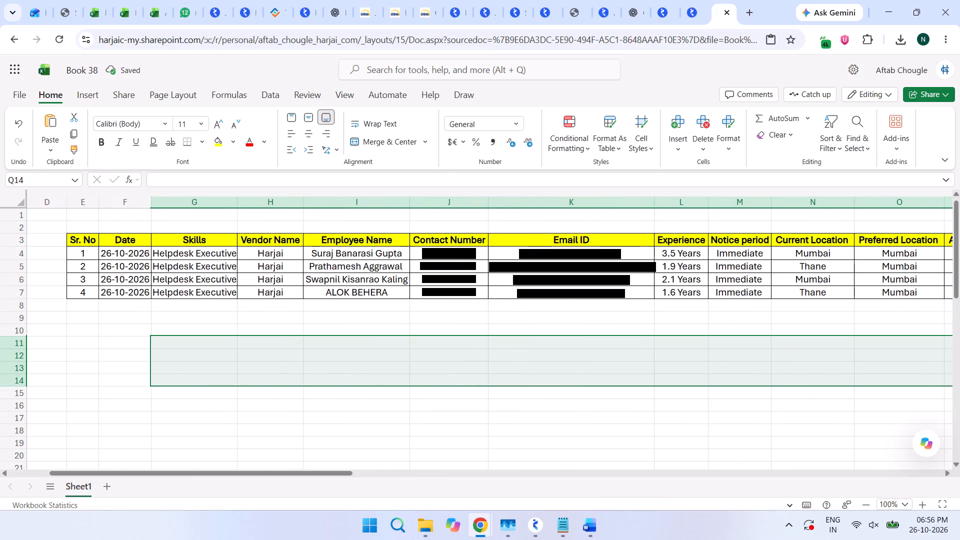
pyautogui.moveTo(77, 305); pyautogui.dragTo(557, 300)
pyautogui.click(204, 140)
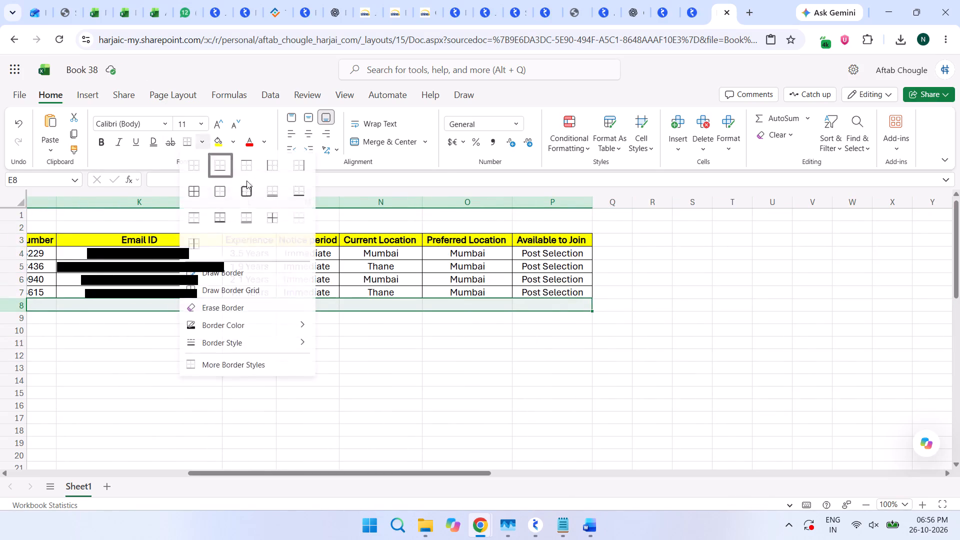
pyautogui.click(193, 184)
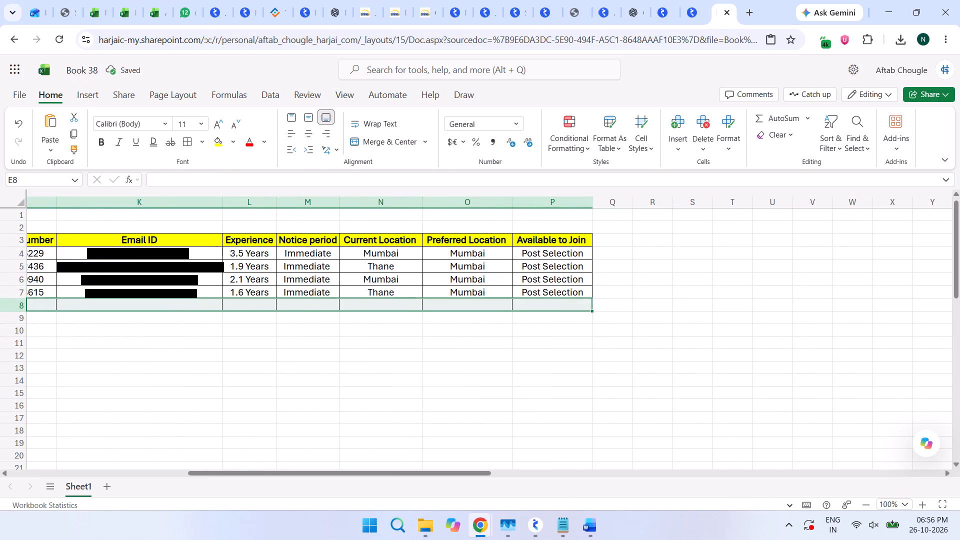
# Fill row 8's current and preferred locations with Mumbai, availability with Post Selection, and notice period with Immediate by copying from the rows above.
pyautogui.moveTo(389, 280); pyautogui.dragTo(555, 283)
pyautogui.hotkey('ctrl', 'c')
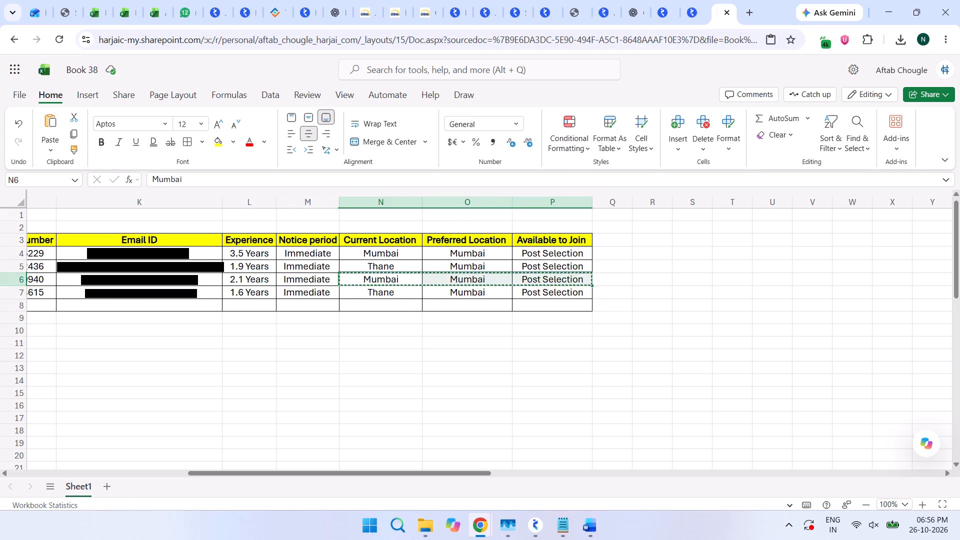
pyautogui.click(393, 298)
pyautogui.click(400, 306)
pyautogui.hotkey('ctrl', 'v')
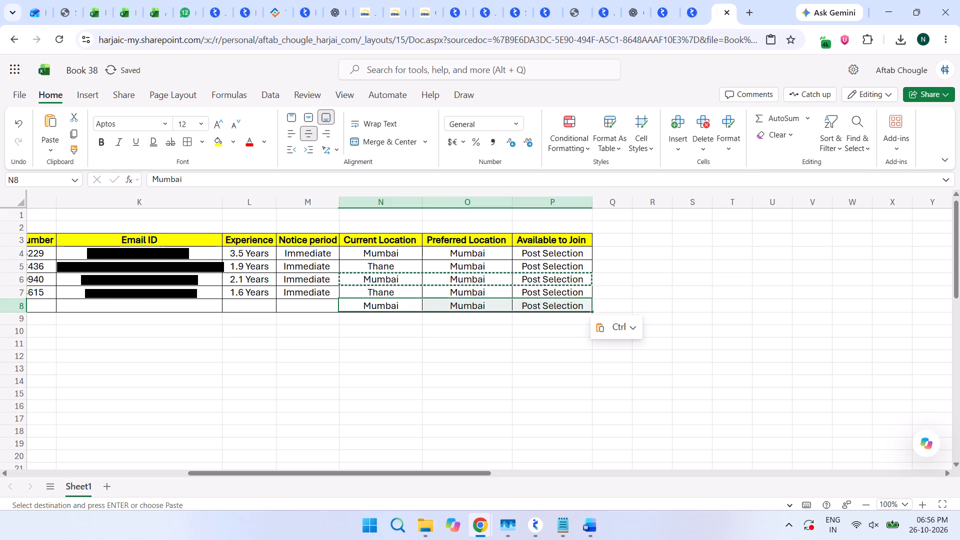
pyautogui.moveTo(305, 294); pyautogui.dragTo(308, 303)
pyautogui.hotkey('ctrl', 'd')
# Enter "2 years" as the experience for the fifth candidate in cell L8.
pyautogui.click(252, 301)
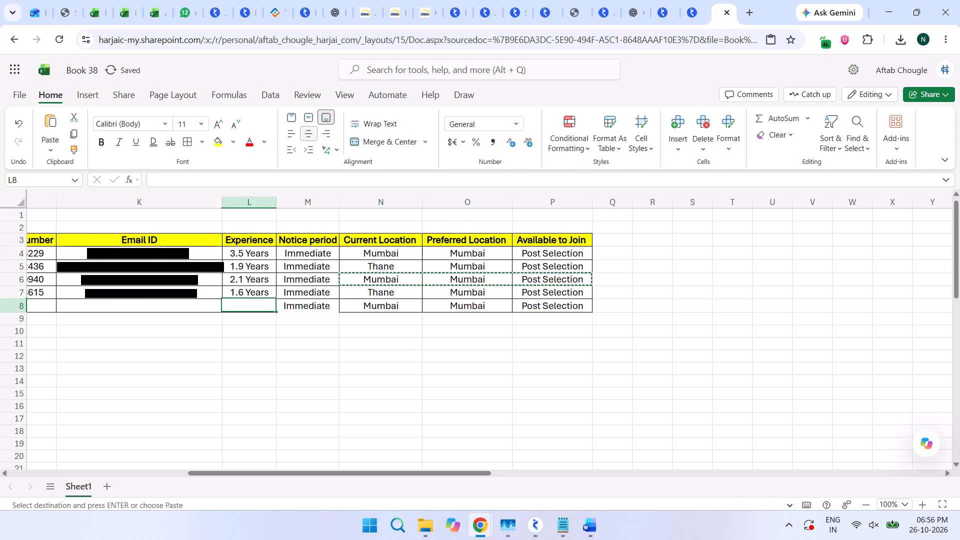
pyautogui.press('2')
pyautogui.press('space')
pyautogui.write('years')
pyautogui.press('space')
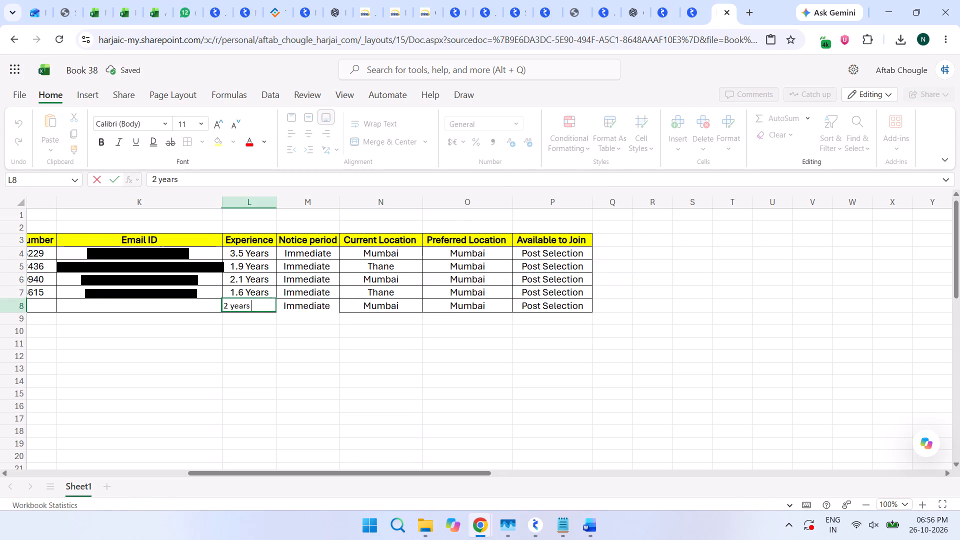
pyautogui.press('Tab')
# Fill the date, skills and vendor name down from row 7 to row 8, and enter 5 as its Sr. No.
pyautogui.moveTo(284, 359); pyautogui.dragTo(137, 356)
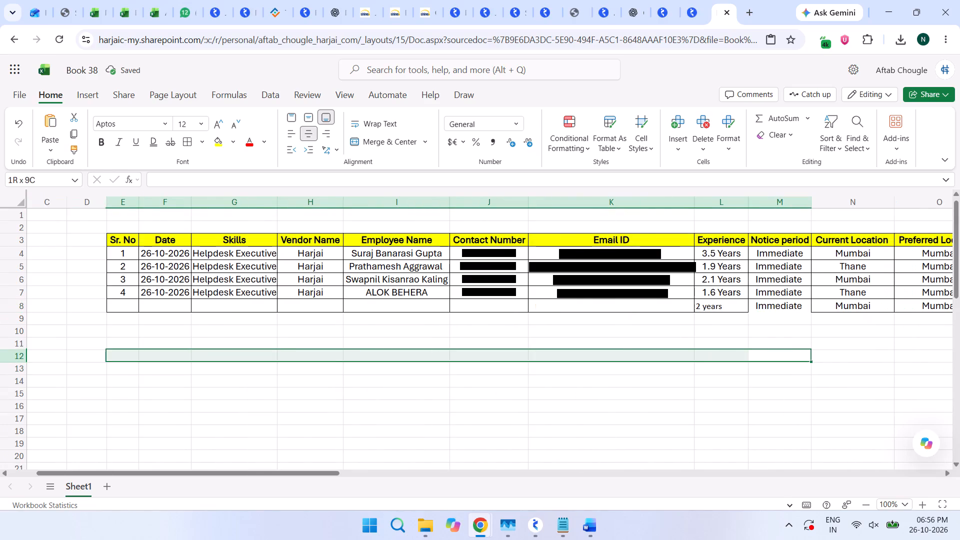
pyautogui.moveTo(155, 291); pyautogui.dragTo(331, 301)
pyautogui.hotkey('ctrl', 'd')
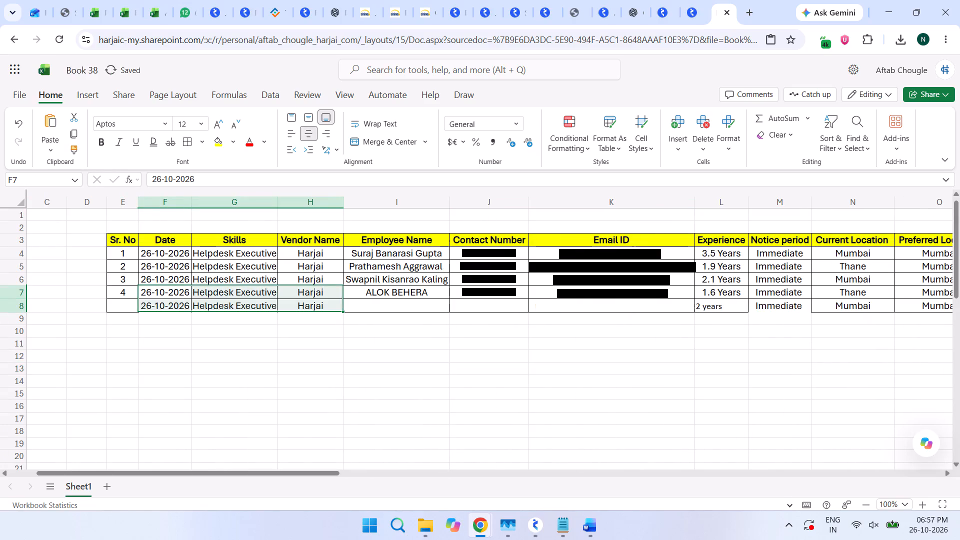
pyautogui.doubleClick(120, 306)
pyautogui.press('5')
pyautogui.click(209, 346)
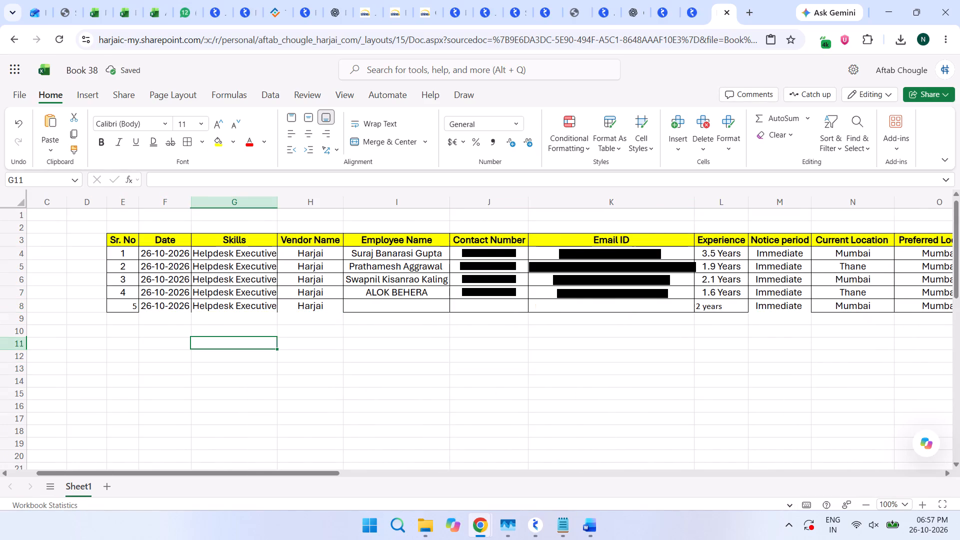
# Apply borders and horizontal centring to cells E7 to H8, covering Sr. No through Vendor Name.
pyautogui.moveTo(128, 289); pyautogui.dragTo(332, 309)
pyautogui.click(183, 139)
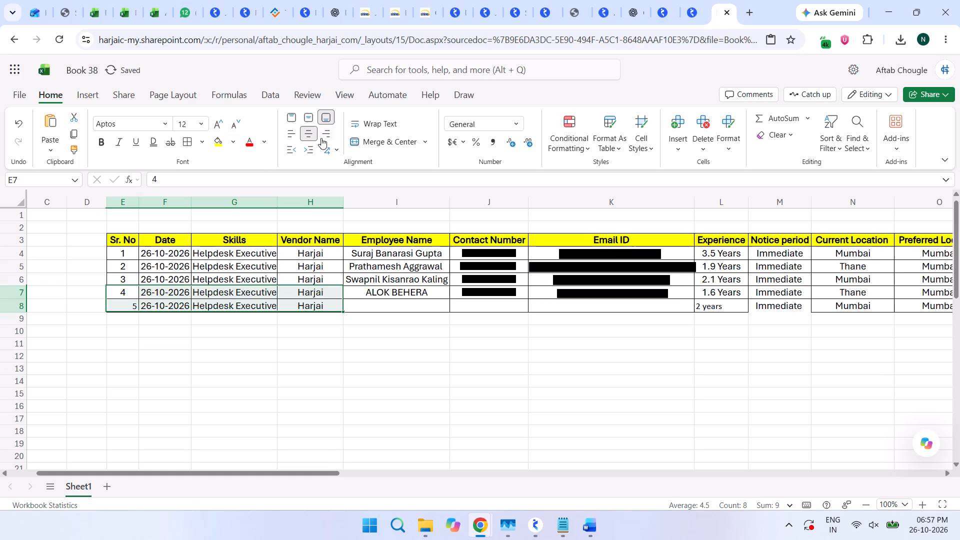
pyautogui.doubleClick(309, 129)
pyautogui.click(376, 314)
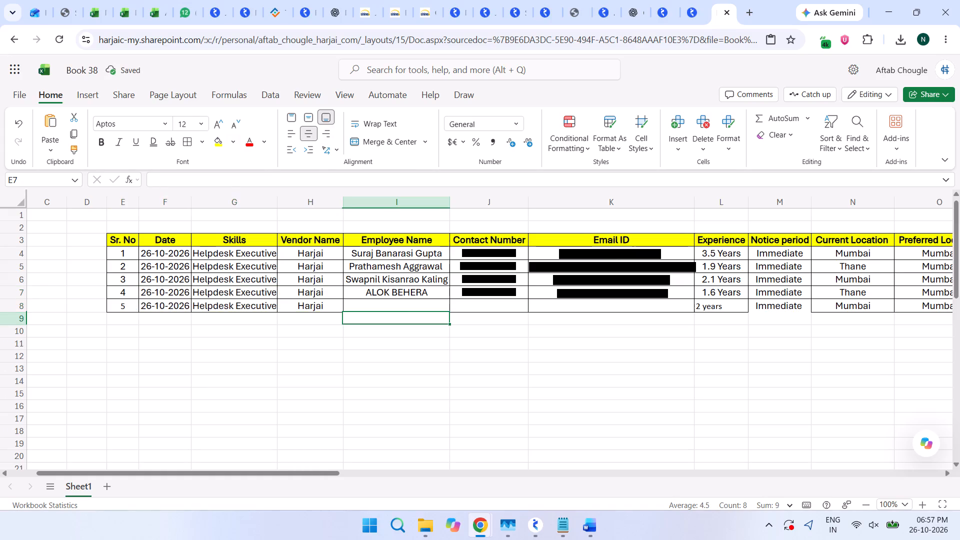
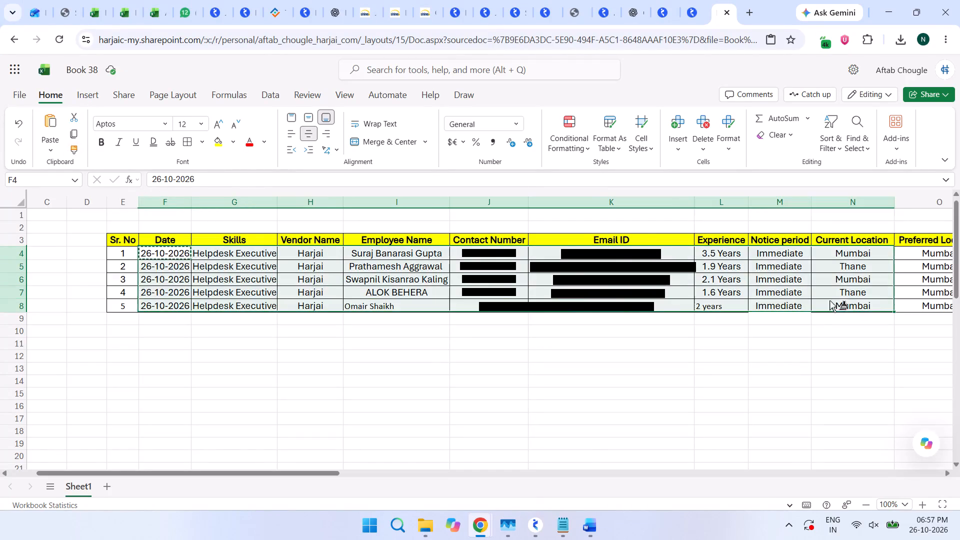
# Copy cell F4's centred Aptos 12 formatting onto the candidate rows, cells F4 to P8, to match the fifth candidate's row.
pyautogui.moveTo(829, 300); pyautogui.dragTo(789, 302)
pyautogui.click(727, 371)
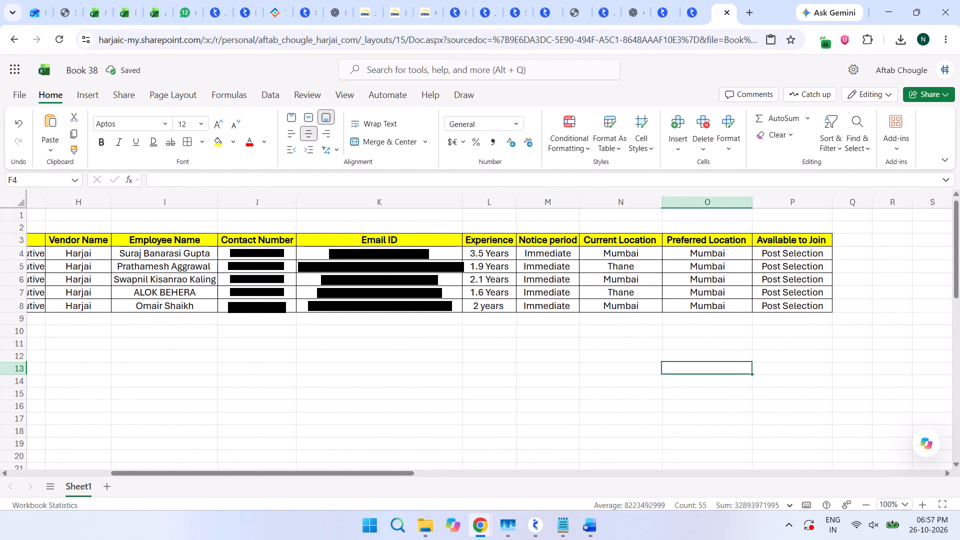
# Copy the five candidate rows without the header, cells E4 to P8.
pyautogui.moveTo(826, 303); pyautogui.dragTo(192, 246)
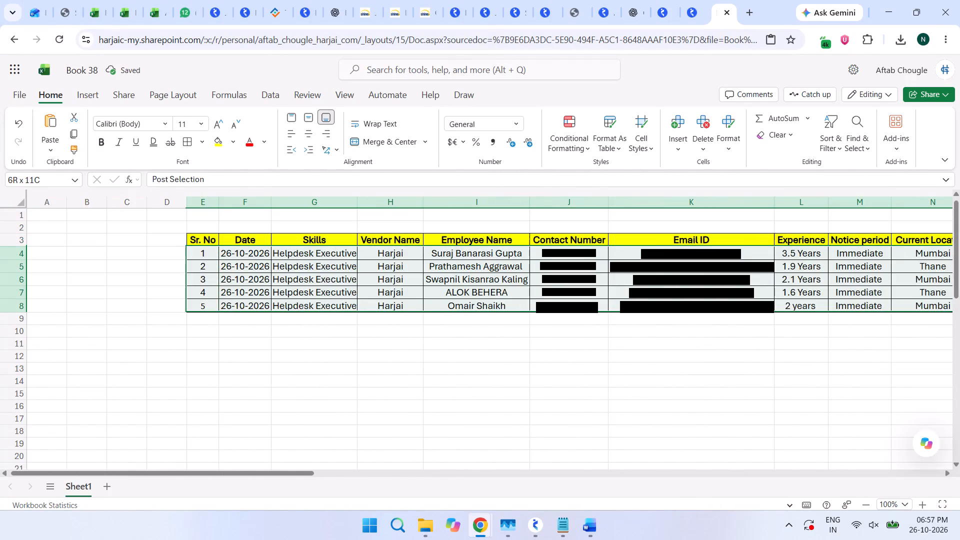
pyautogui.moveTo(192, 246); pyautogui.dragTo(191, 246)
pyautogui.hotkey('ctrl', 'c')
# Copy the whole candidate table including its header row, cells E3 to P8.
pyautogui.moveTo(194, 235); pyautogui.dragTo(500, 279)
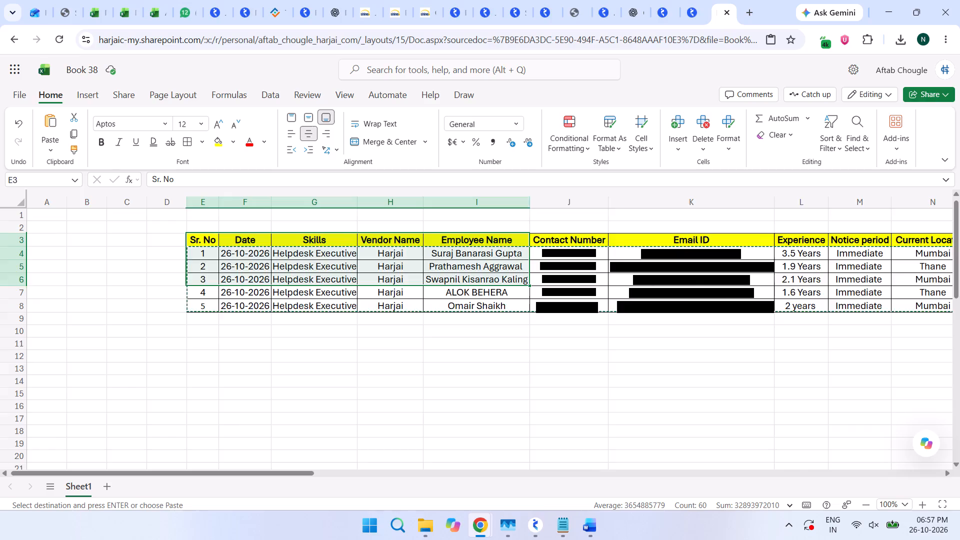